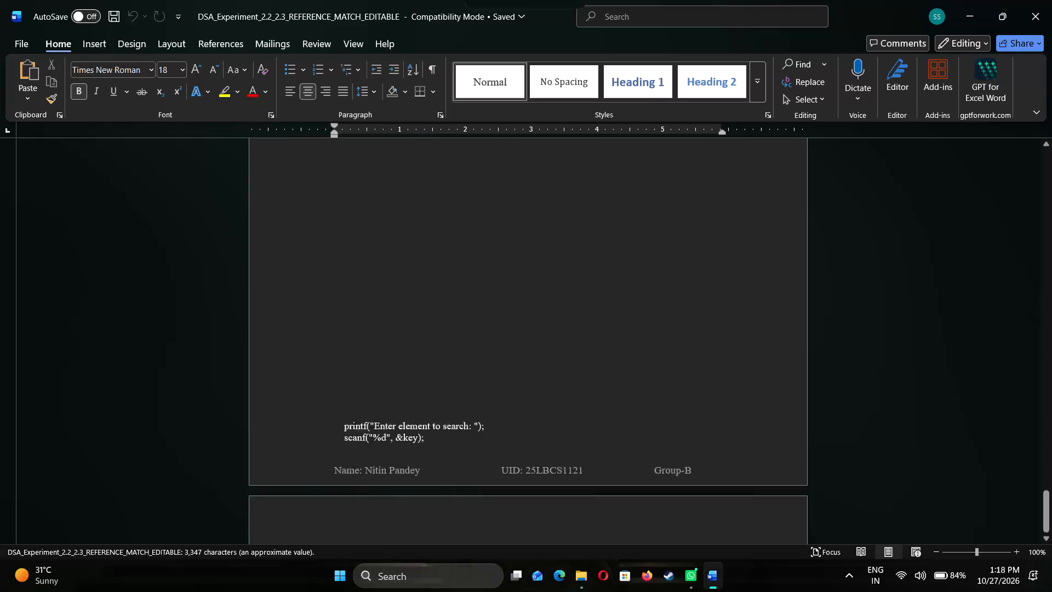
Review the Experiment 3.1 section on linked-list linear search, including its aim, algorithm, implementation code and output.
scroll(534, 405, down, 6)
scroll(534, 405, up, 2)
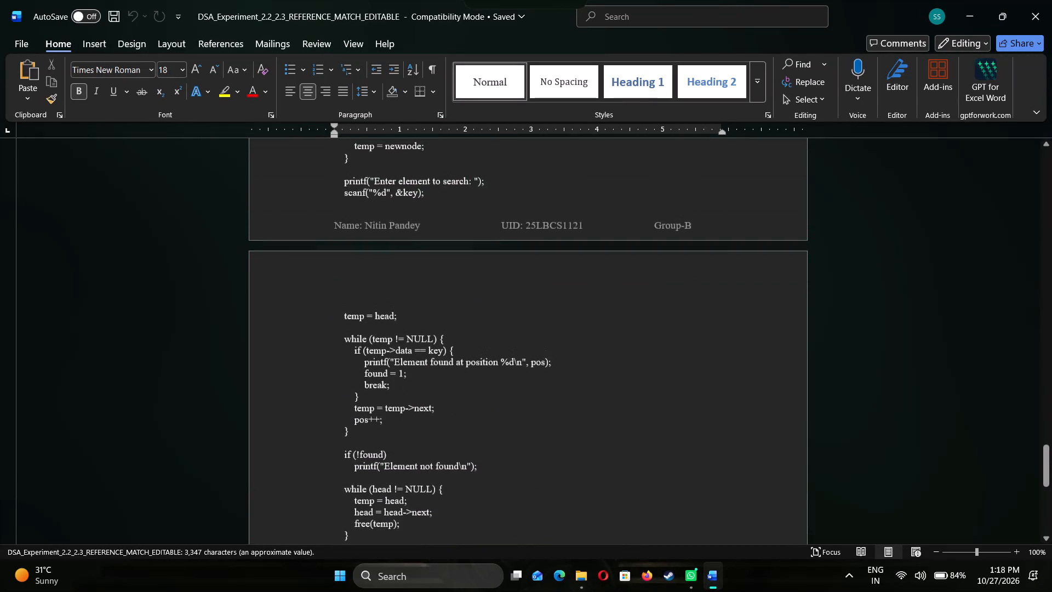
scroll(534, 405, up, 3)
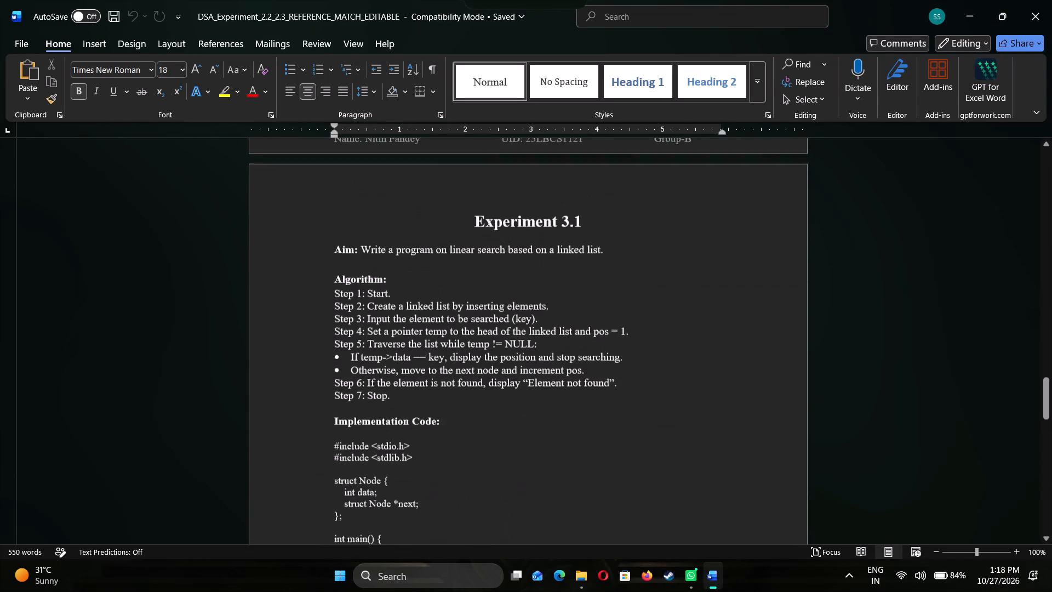
scroll(534, 405, up, 1)
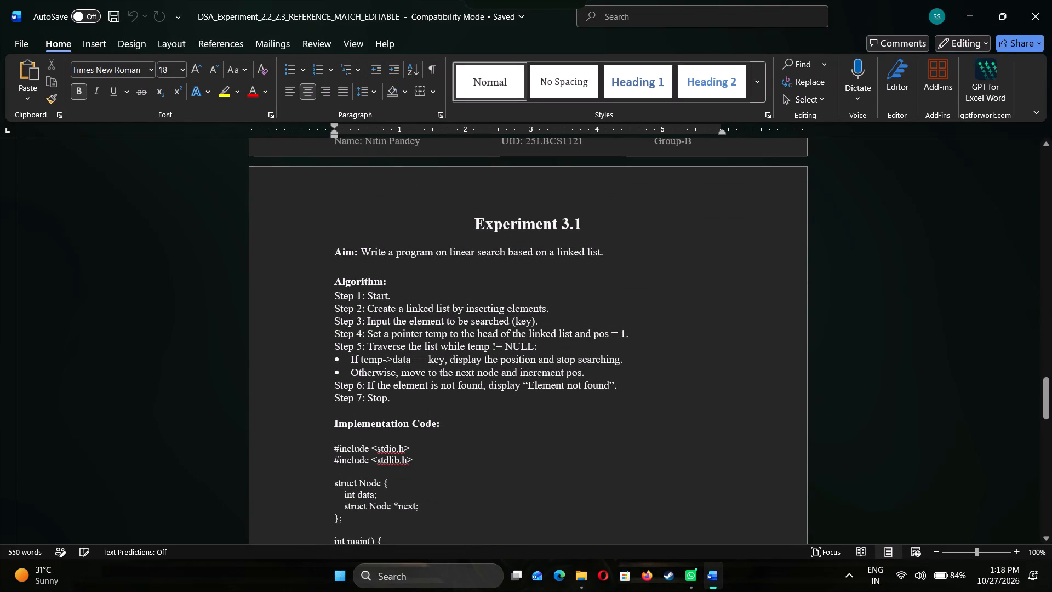
scroll(534, 405, down, 13)
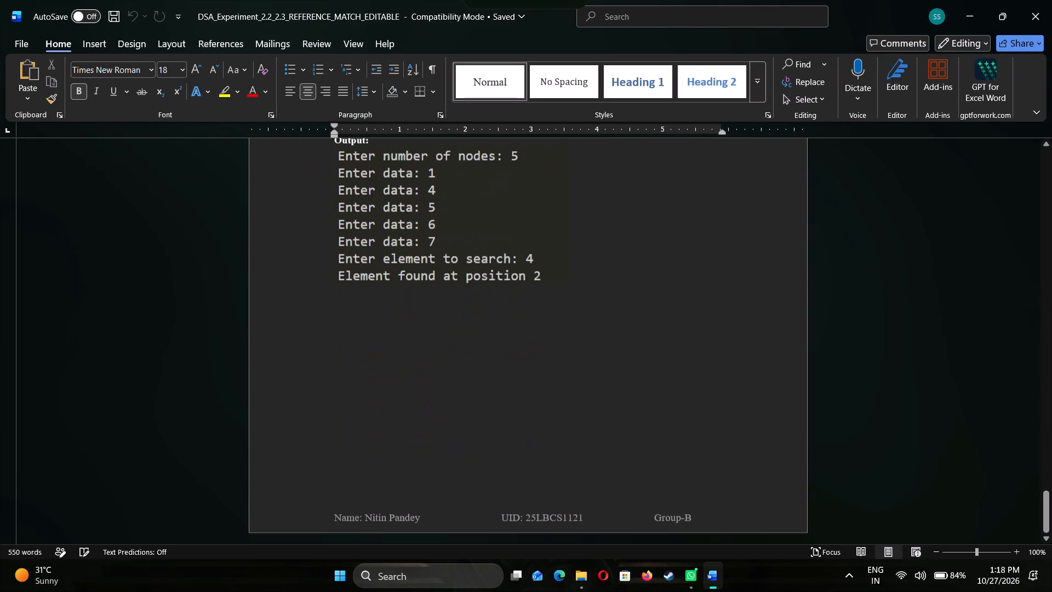
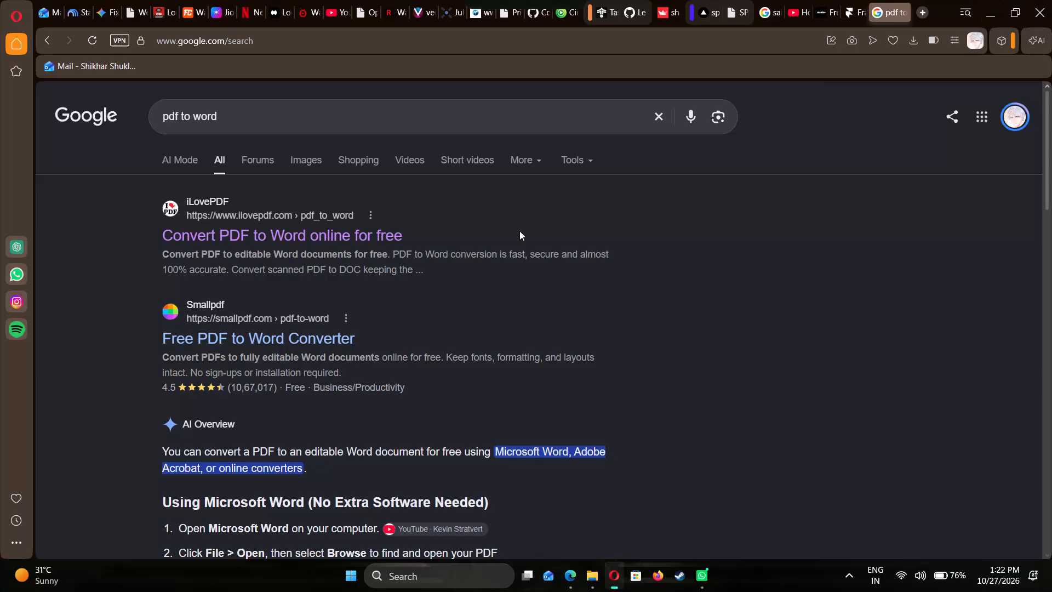
Open iLovePDF's PDF to Word converter from the search results.
click(283, 239)
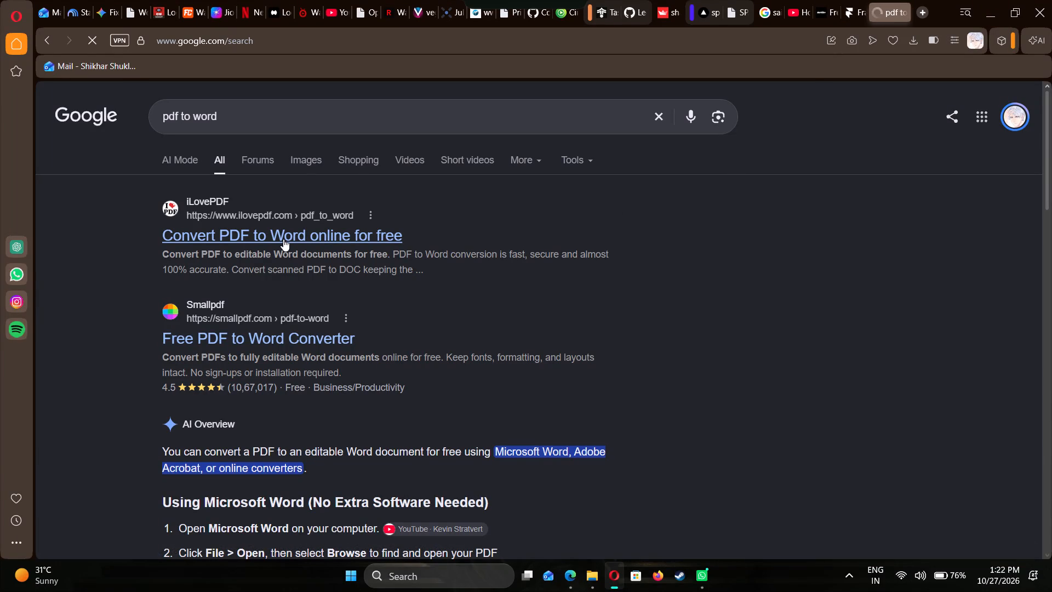
click(283, 239)
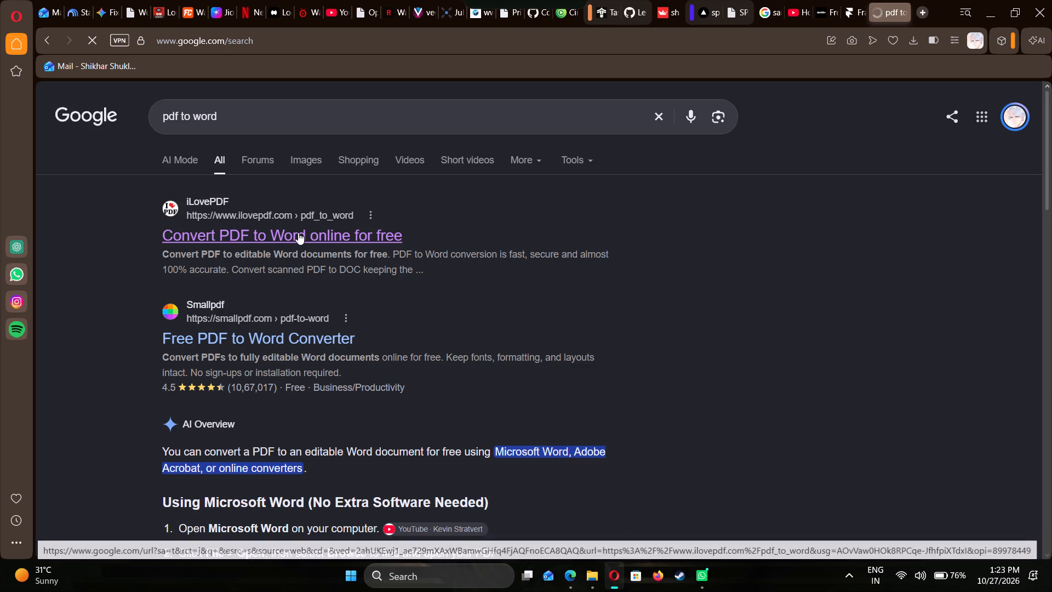
click(298, 232)
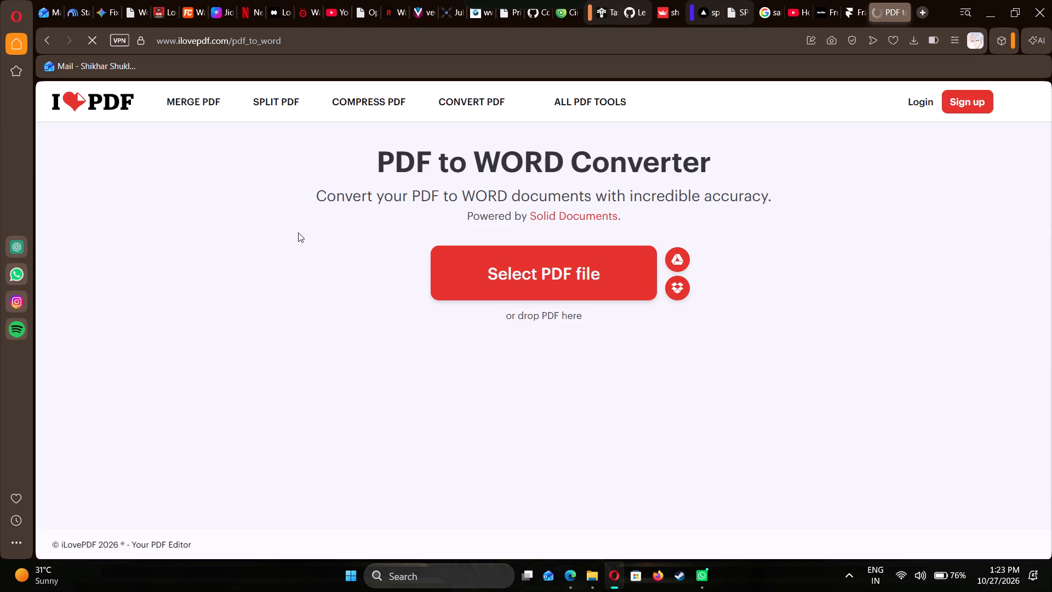
Convert print dsa 3.2.pdf to Word with the No OCR option and download the converted document.
click(583, 294)
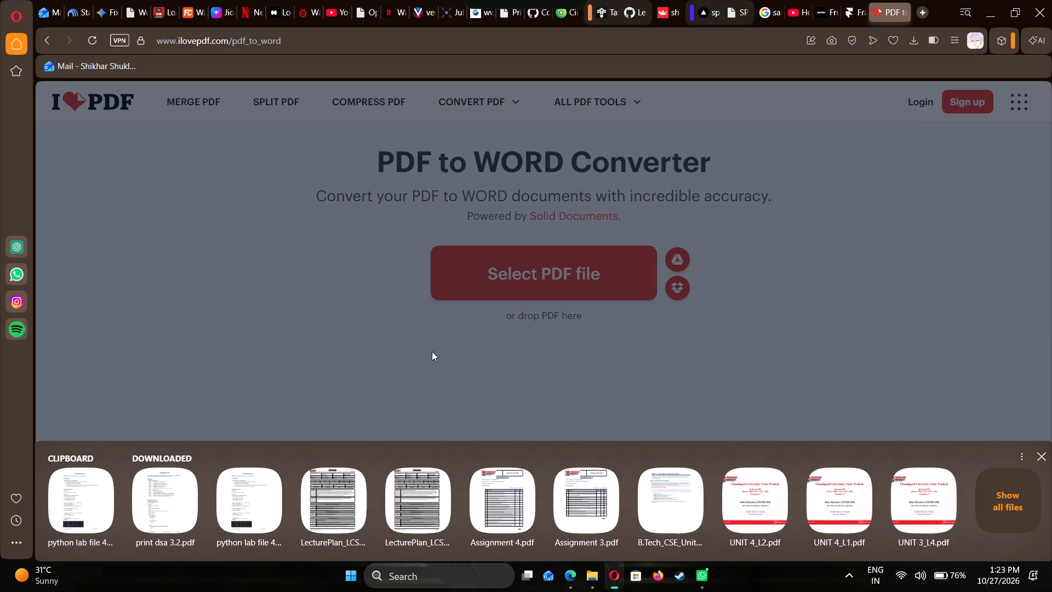
click(171, 515)
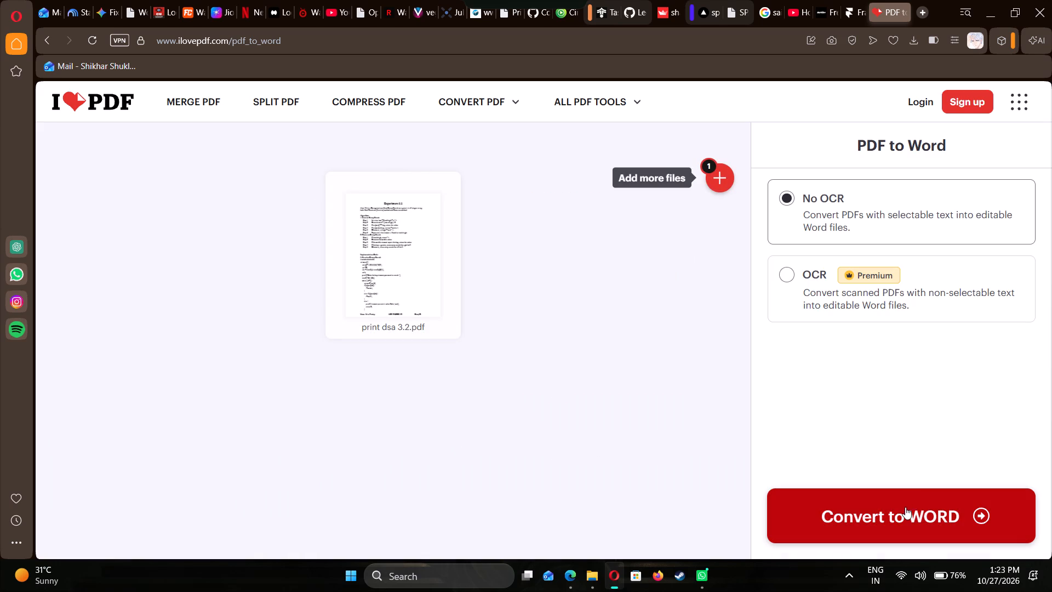
click(905, 507)
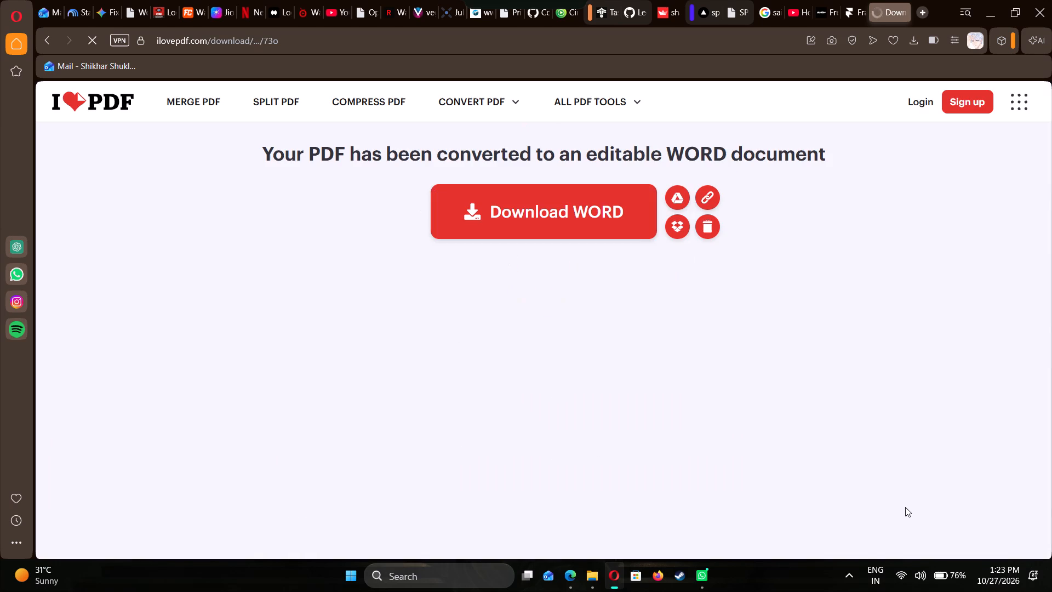
click(555, 207)
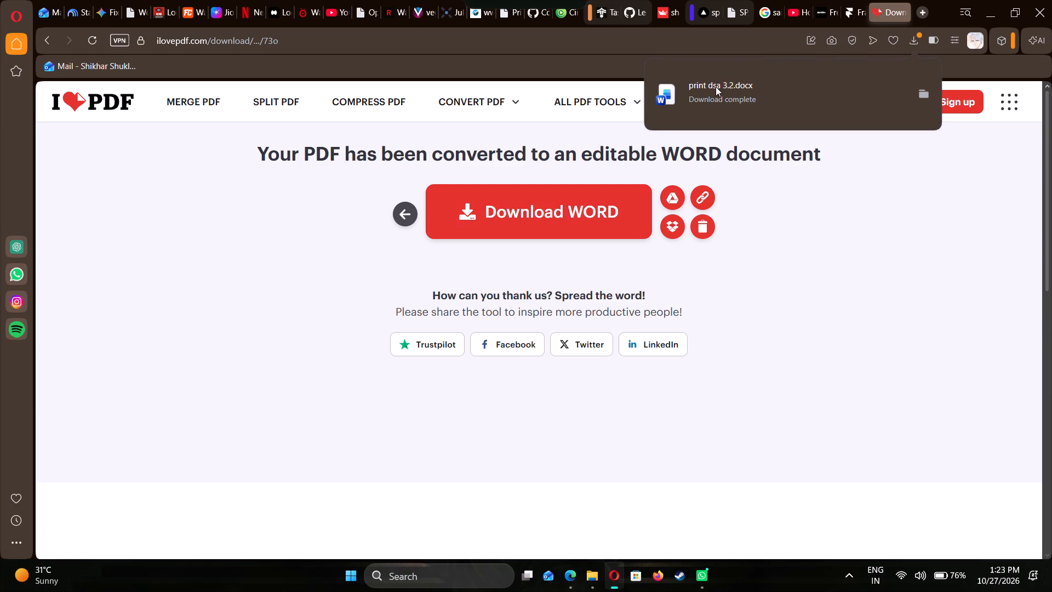
Open the downloaded print dsa 3.2.docx in Microsoft Word and enable editing.
click(716, 87)
double_click(716, 87)
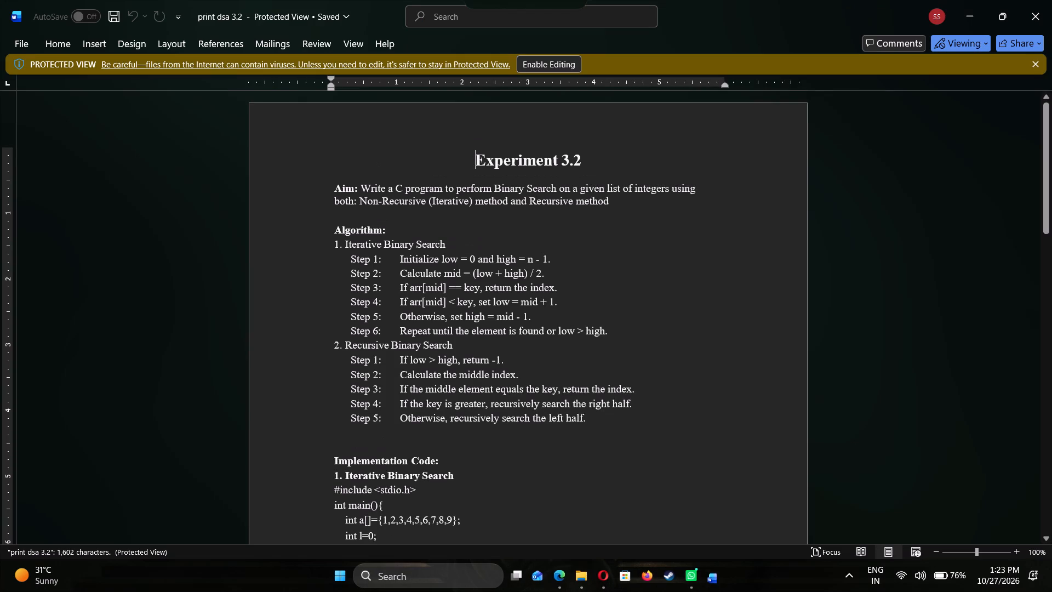
click(548, 68)
Look through all pages of the converted document, checking the algorithm, code, output images and footers.
scroll(611, 234, down, 3)
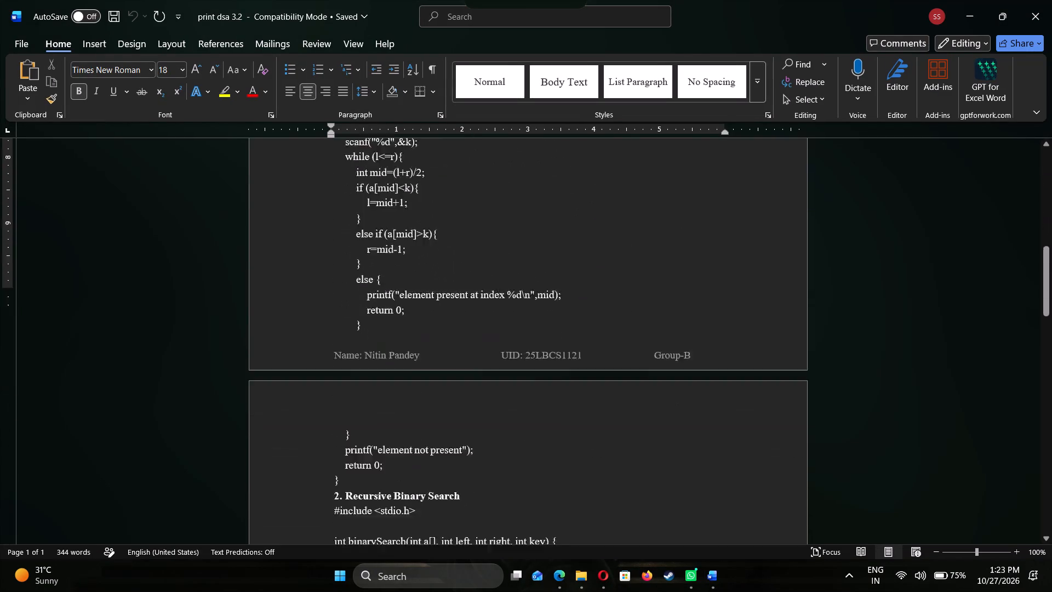
scroll(611, 234, down, 3)
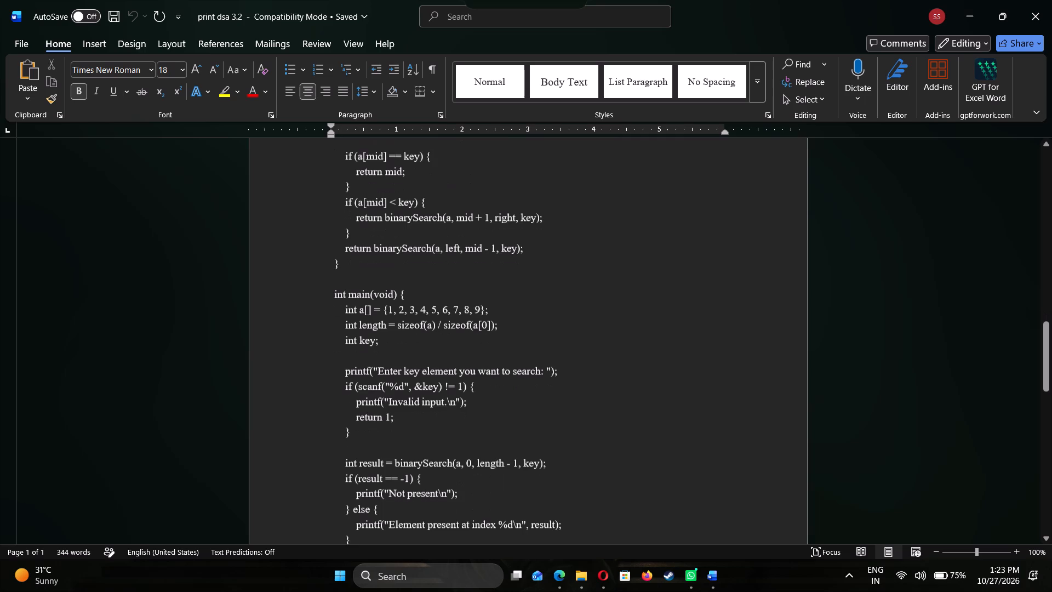
scroll(611, 234, down, 1)
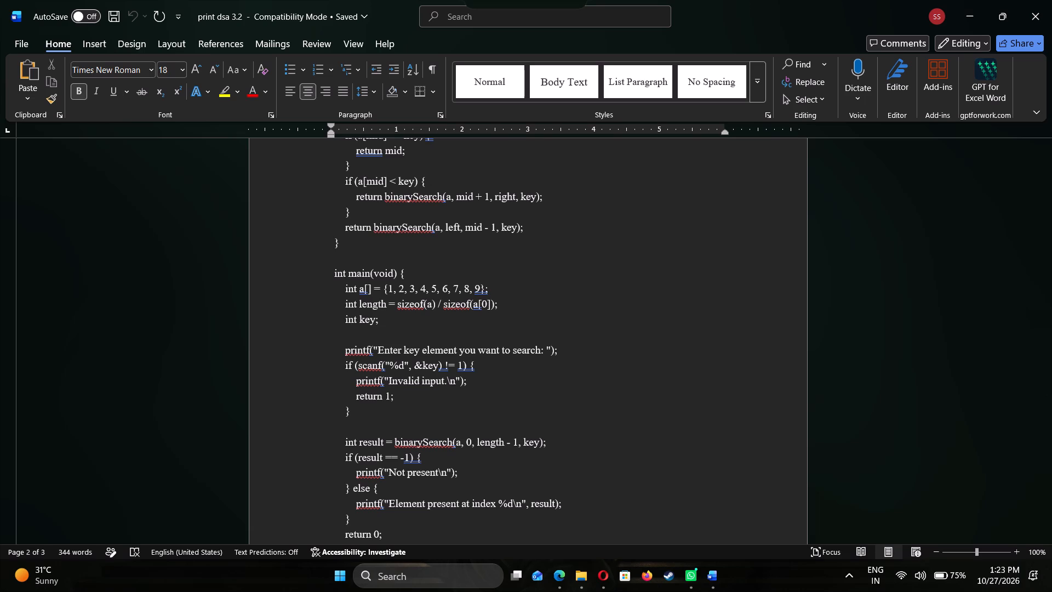
scroll(611, 234, down, 3)
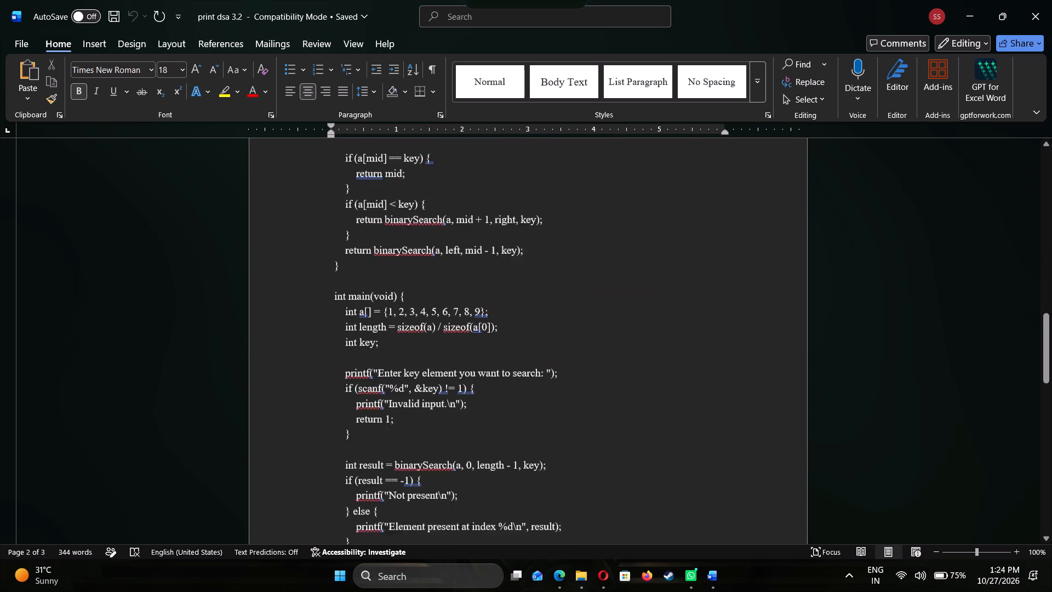
scroll(611, 234, down, 2)
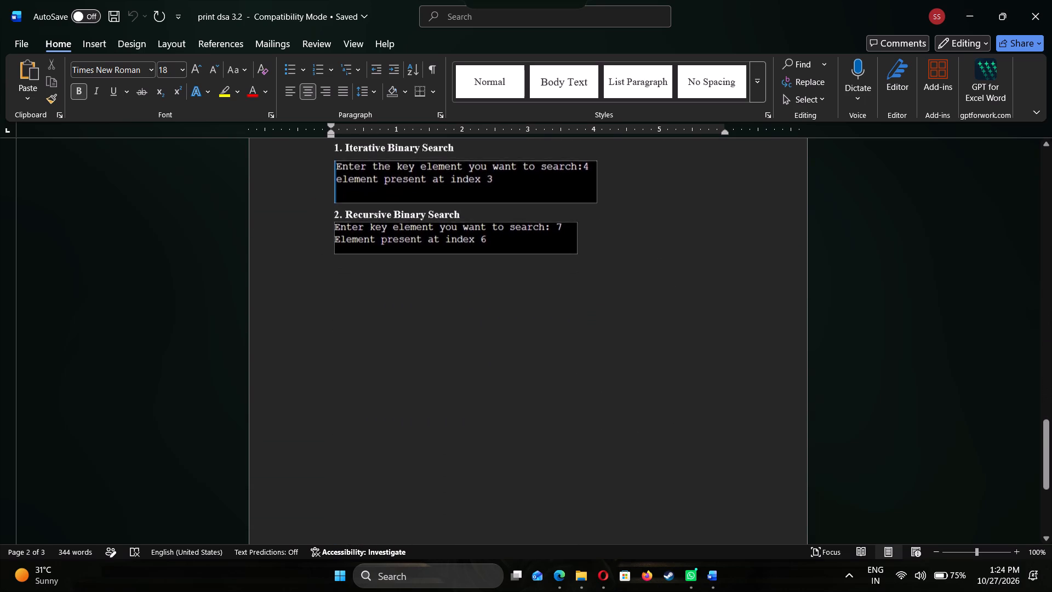
scroll(611, 234, down, 4)
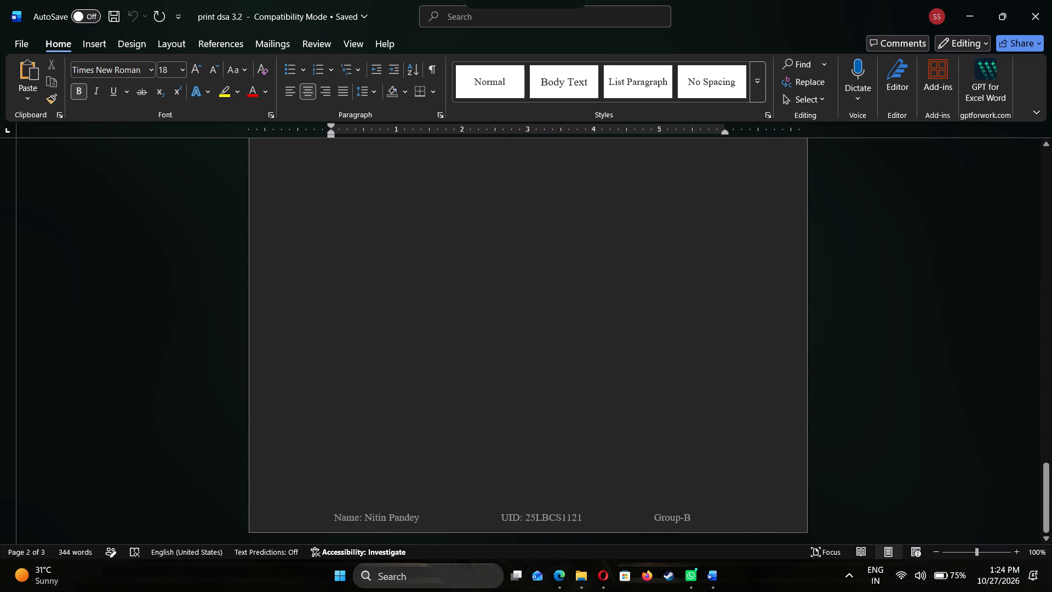
scroll(611, 234, up, 1)
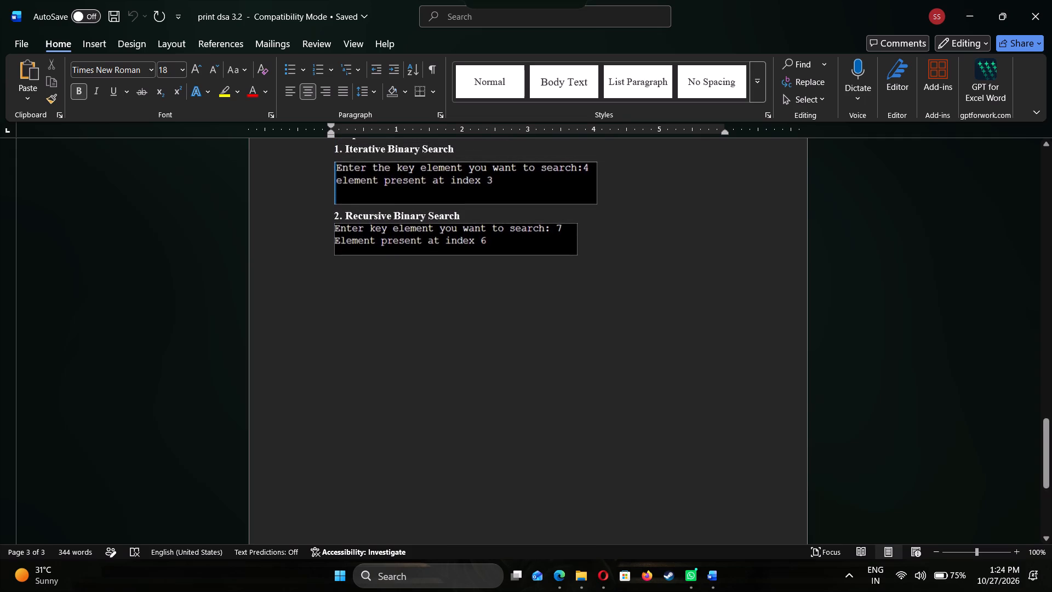
scroll(611, 234, up, 1)
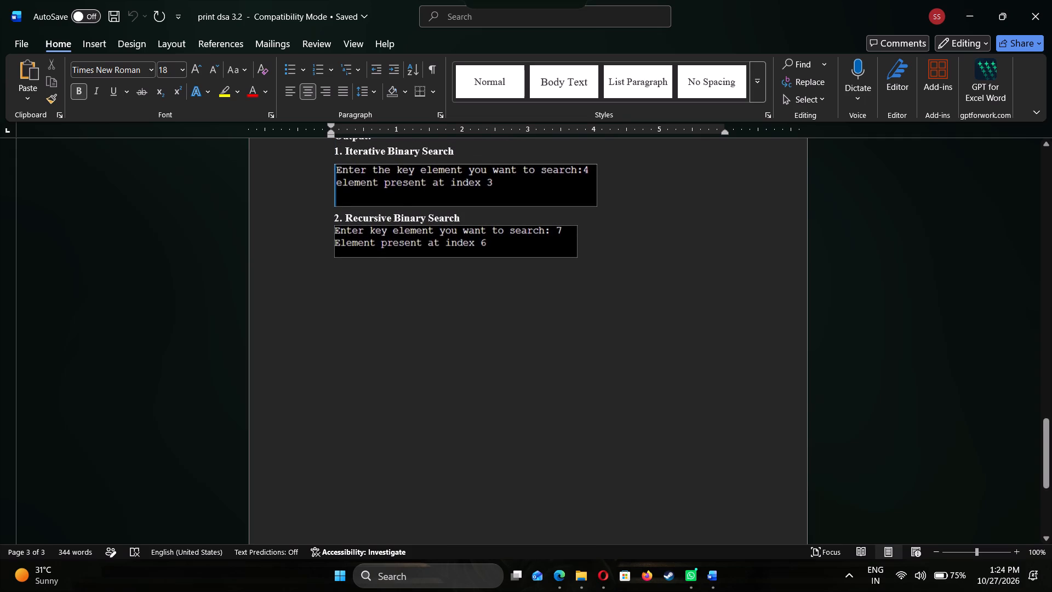
scroll(611, 234, up, 1)
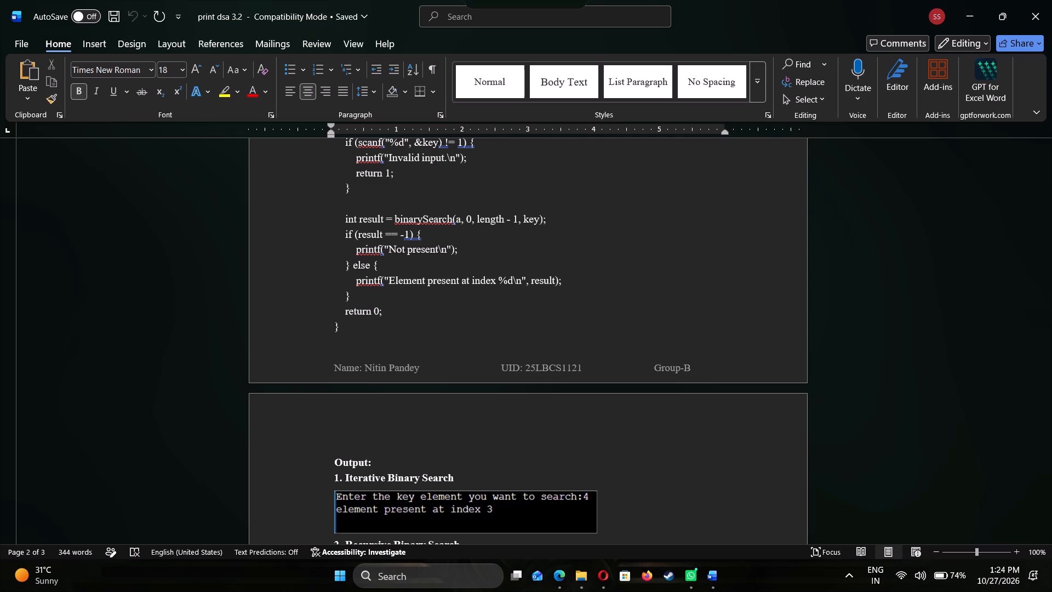
scroll(611, 234, up, 2)
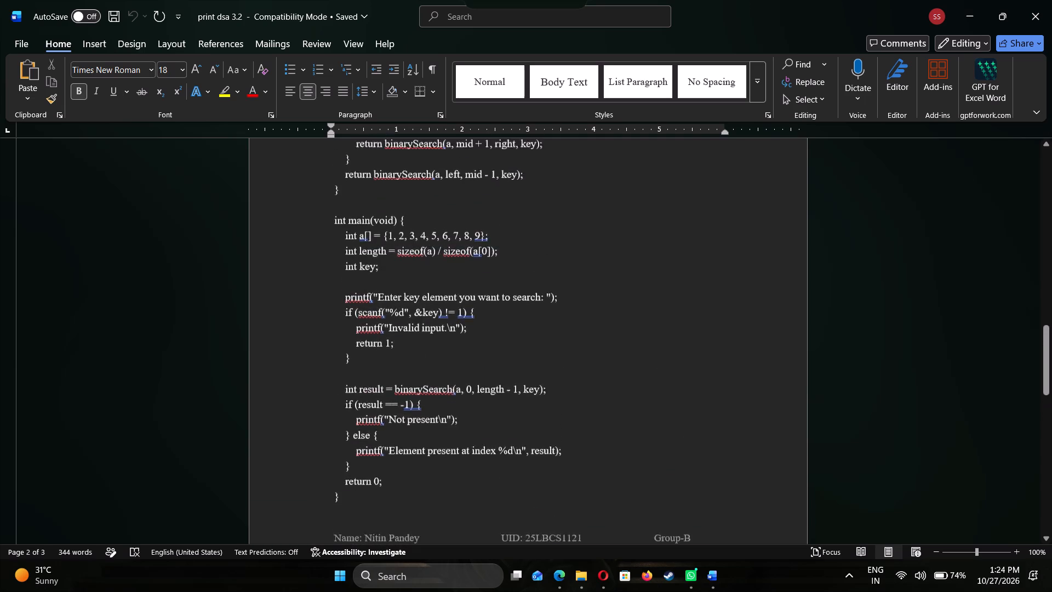
scroll(611, 234, up, 2)
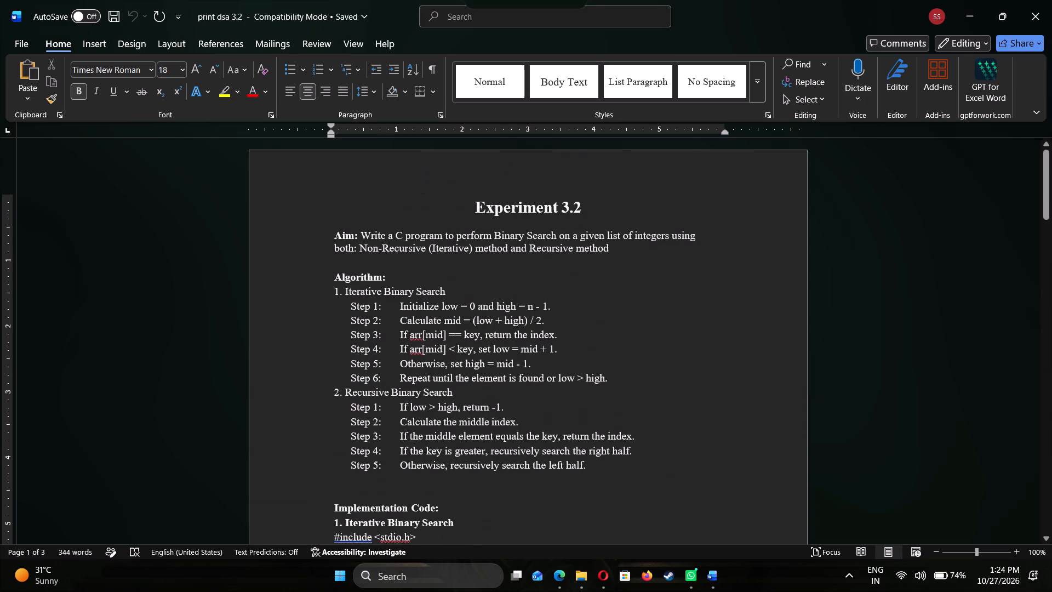
scroll(571, 374, down, 2)
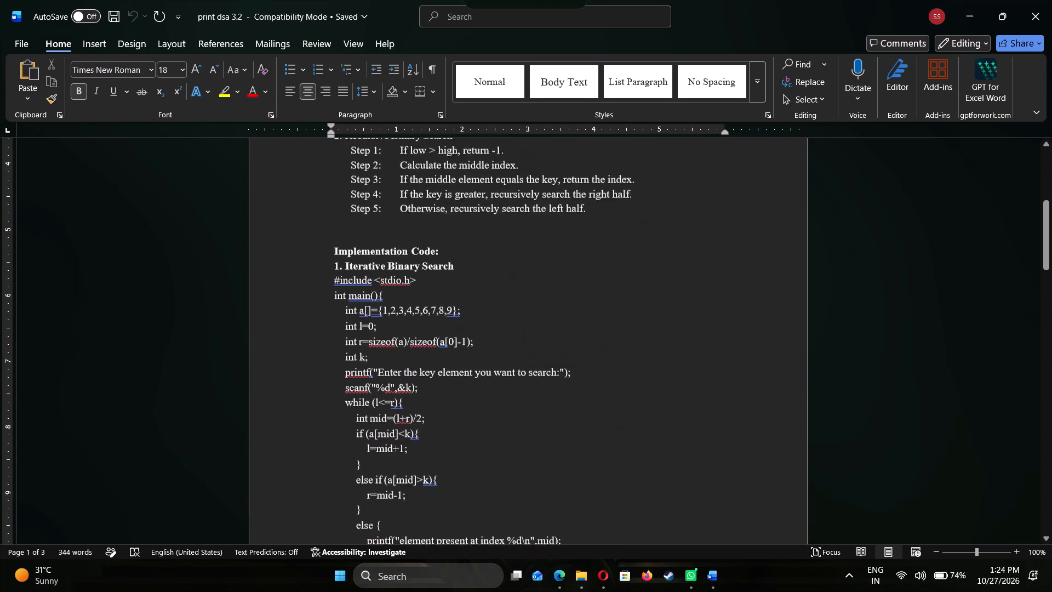
scroll(571, 374, down, 3)
scroll(571, 374, left, 1)
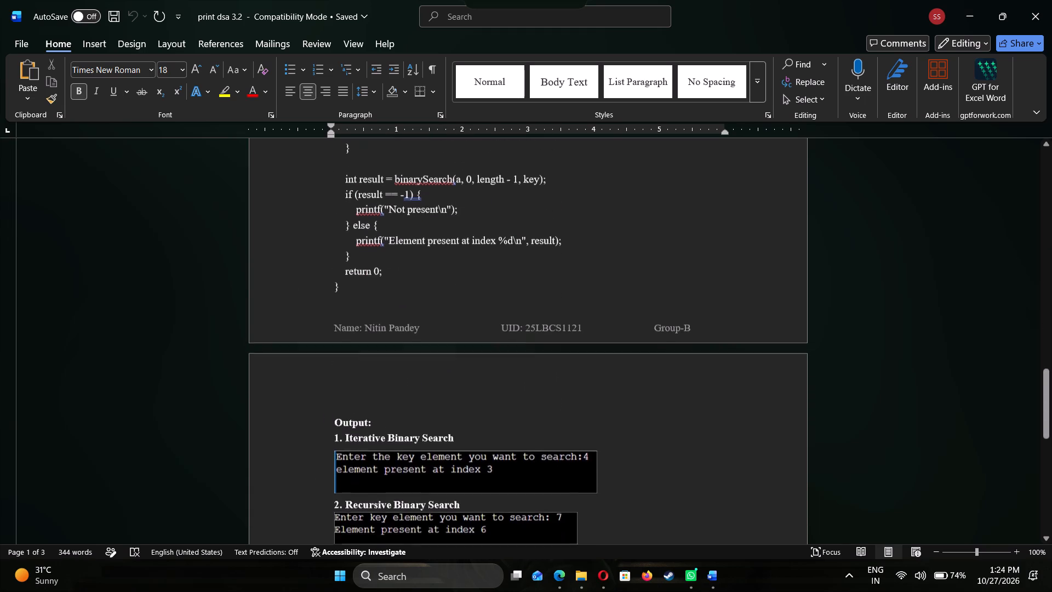
scroll(571, 374, left, 1)
scroll(571, 374, up, 1)
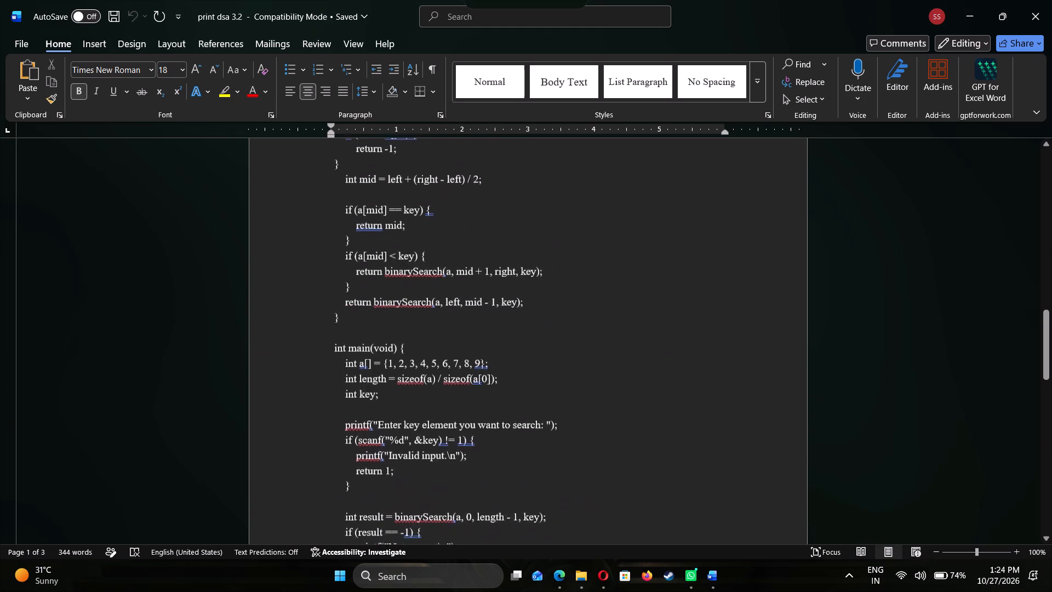
scroll(571, 374, up, 4)
Open the footer at the bottom of the first page for editing.
scroll(571, 374, down, 1)
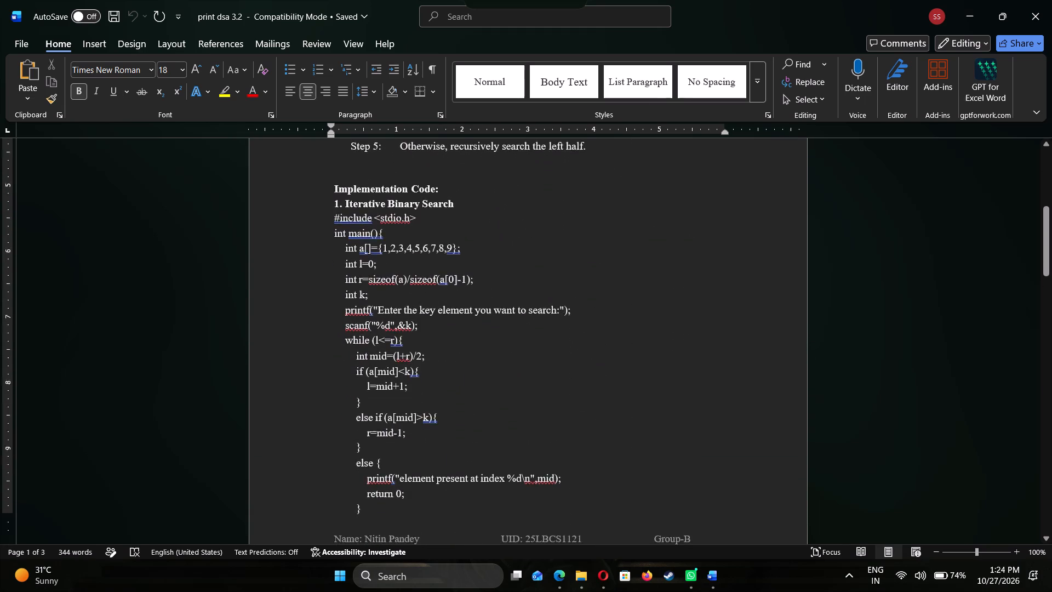
scroll(571, 374, down, 1)
double_click(398, 334)
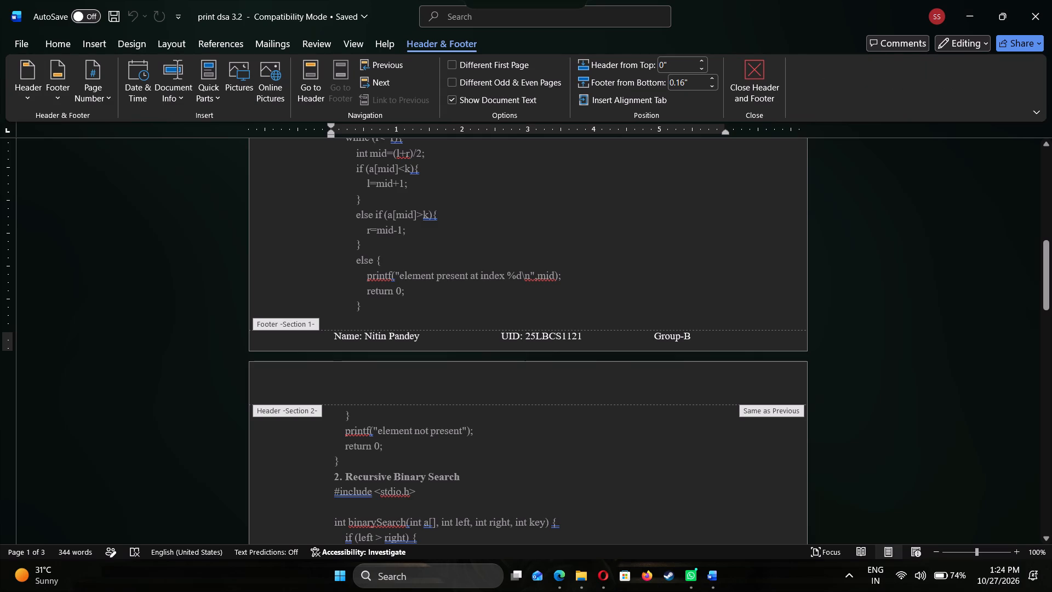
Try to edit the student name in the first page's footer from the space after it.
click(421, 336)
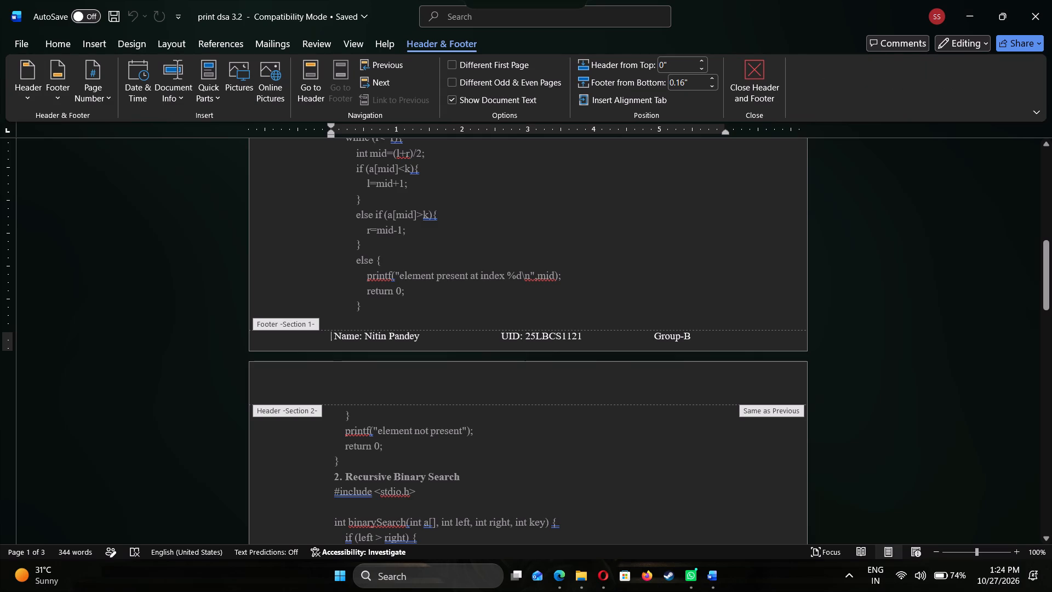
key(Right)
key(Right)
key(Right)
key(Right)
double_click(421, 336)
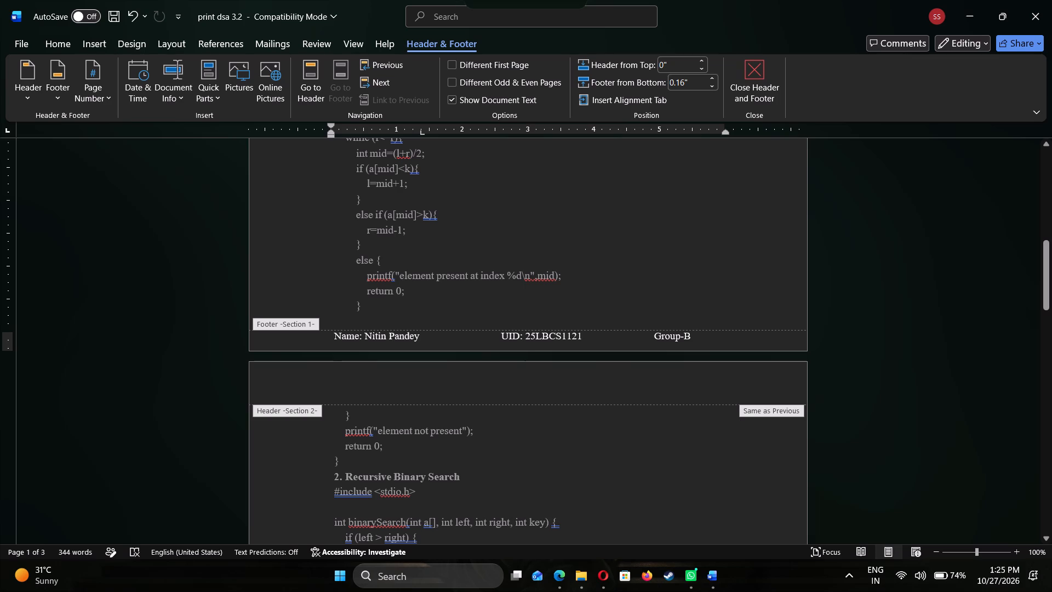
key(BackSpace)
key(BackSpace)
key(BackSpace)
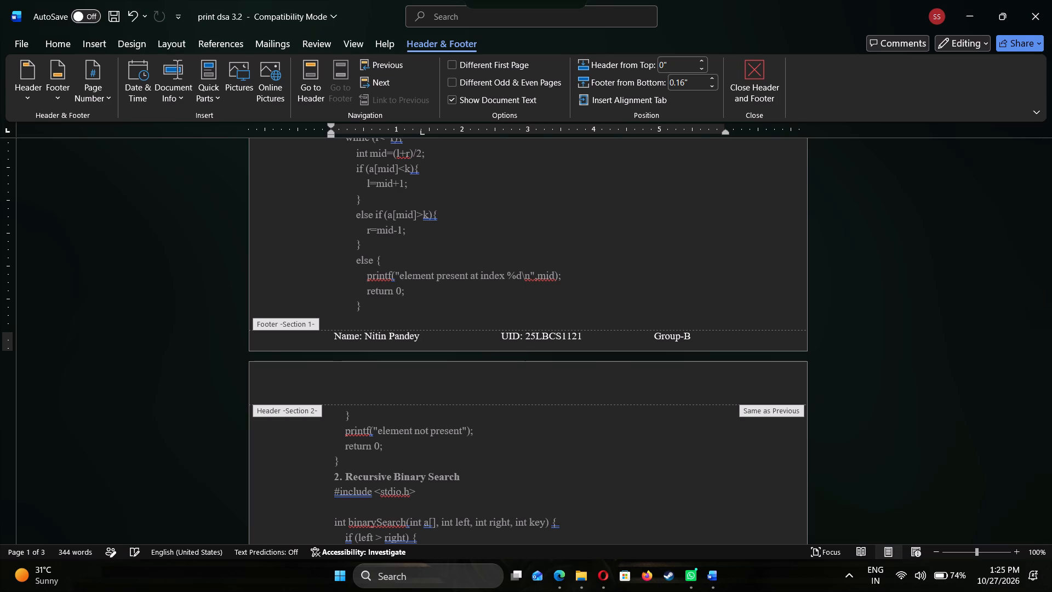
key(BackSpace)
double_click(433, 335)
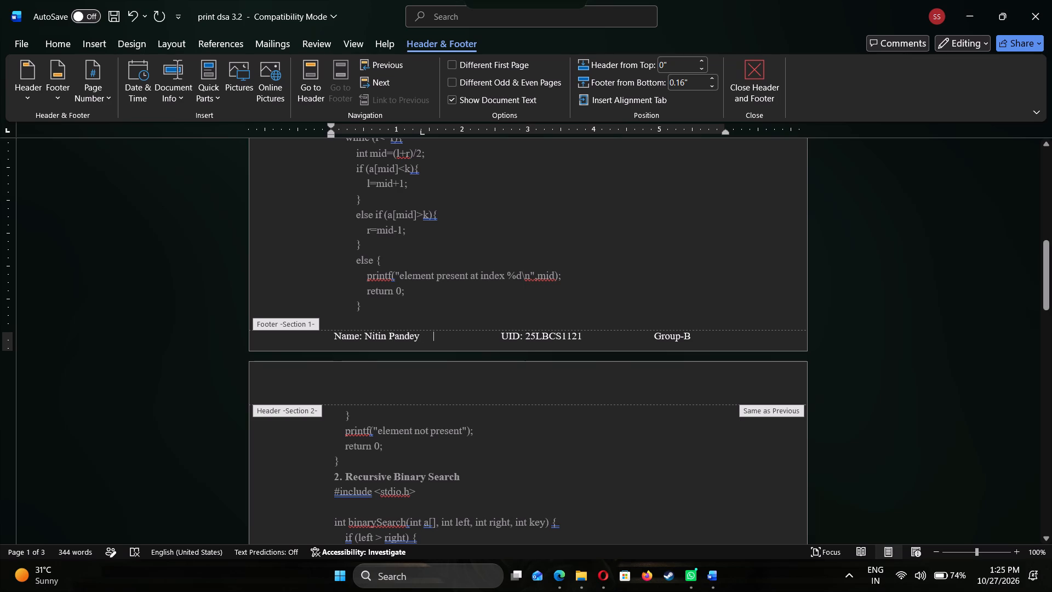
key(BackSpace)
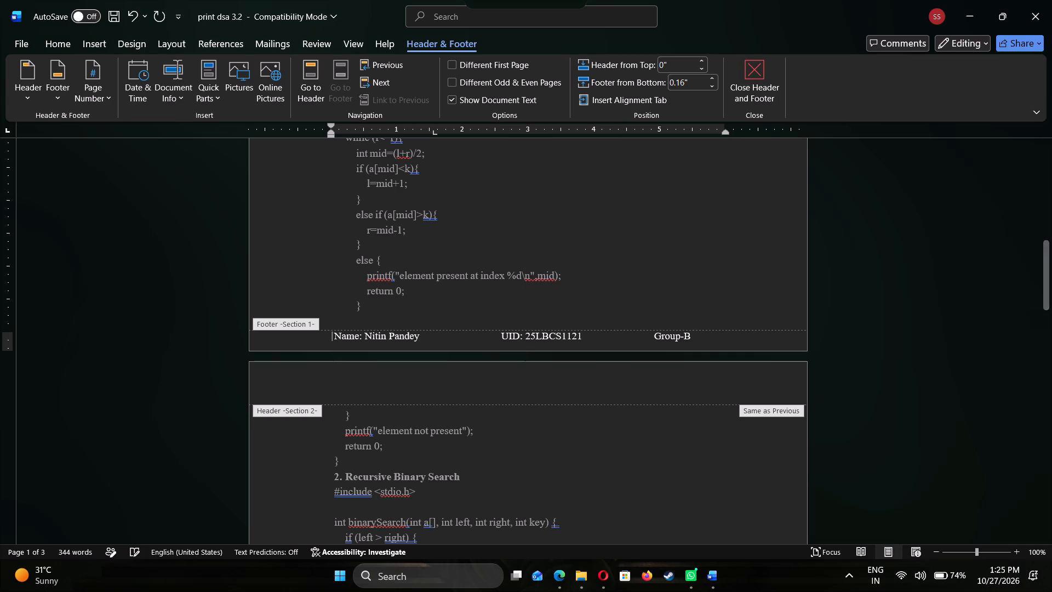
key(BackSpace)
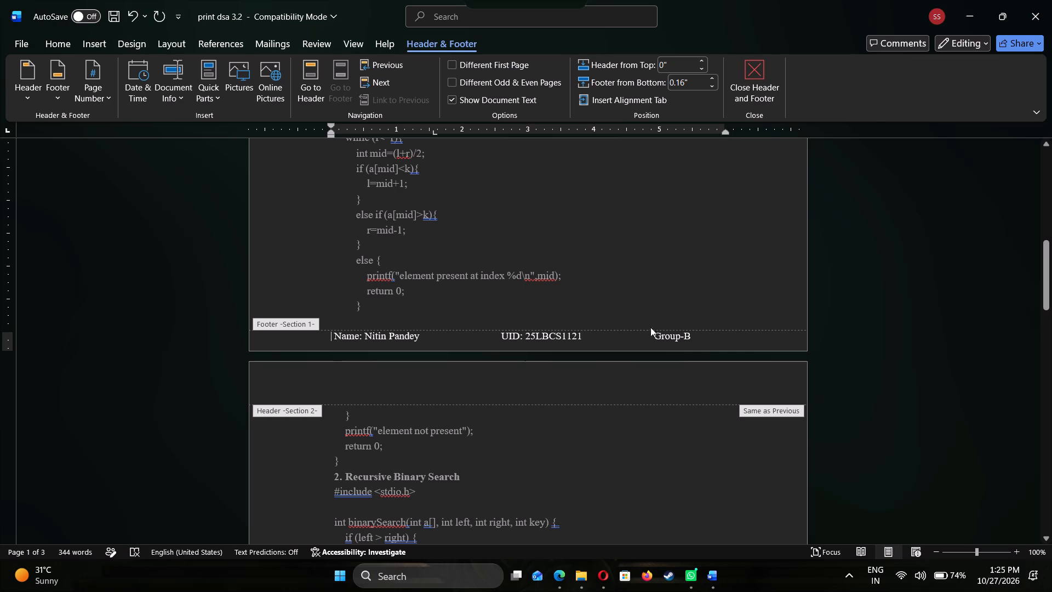
Change the group label in the first page's footer to Group-A.
click(683, 338)
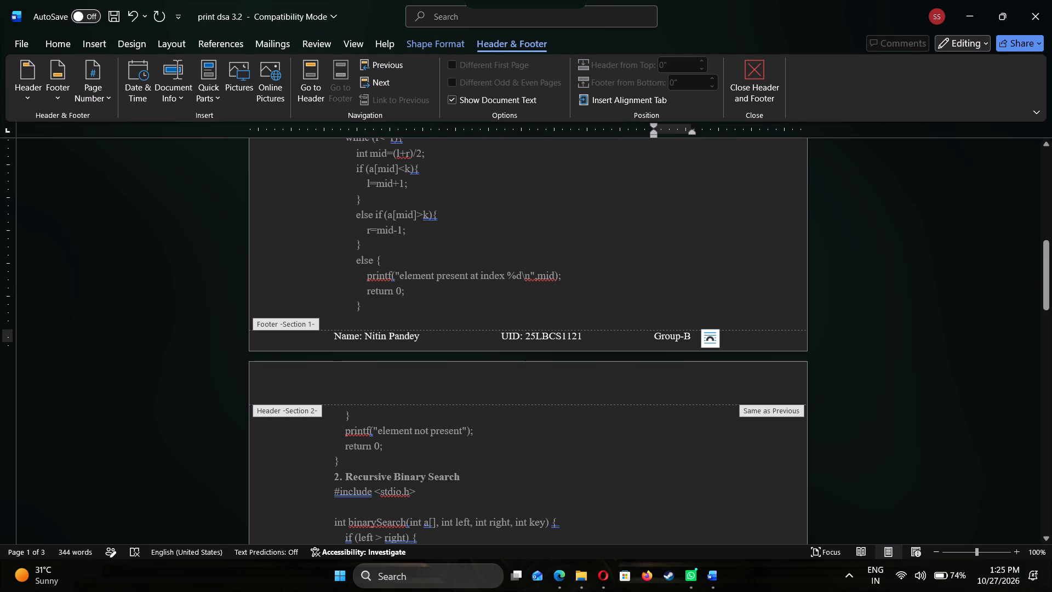
key(Right)
key(BackSpace)
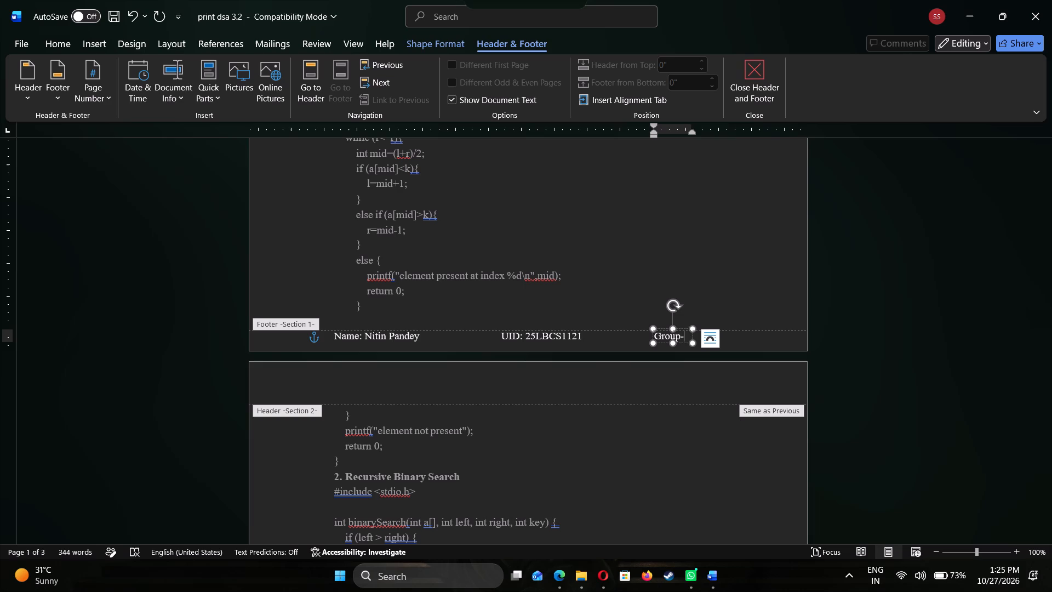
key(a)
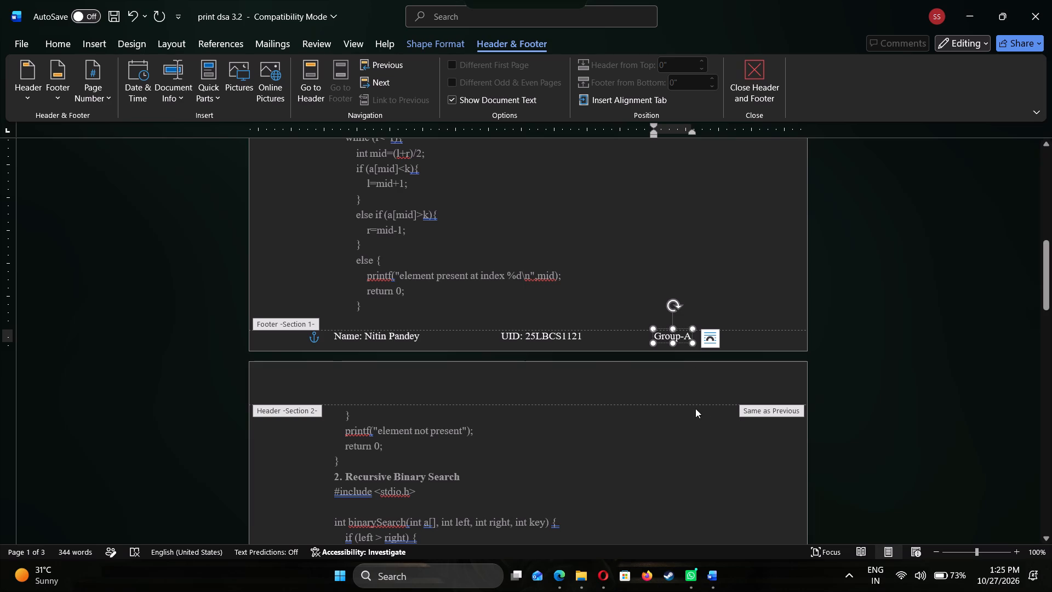
Correct the UID in the first page's footer by changing its second-to-last digit to 1.
click(582, 335)
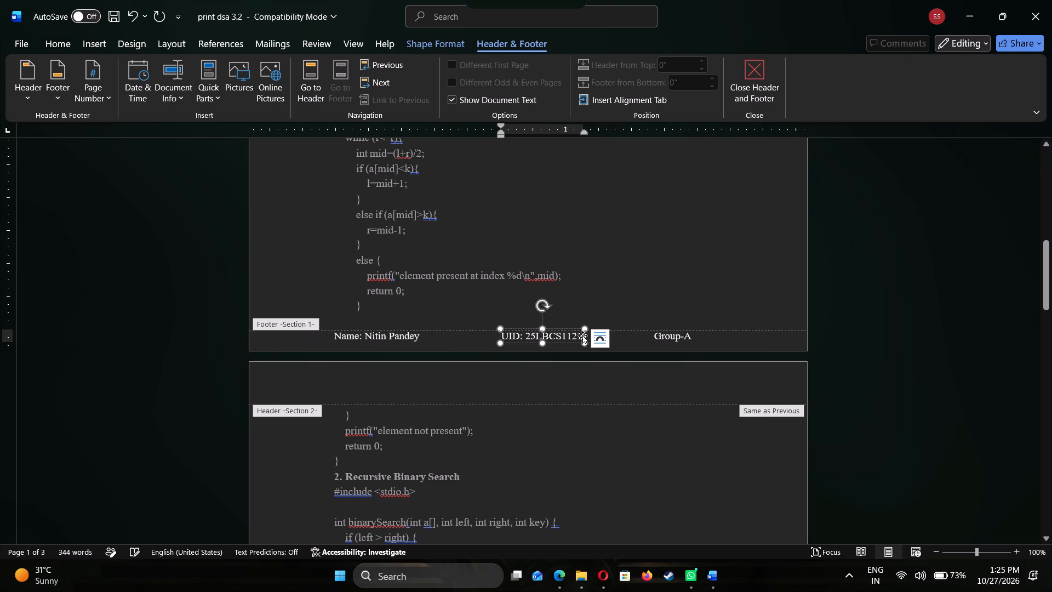
key(Left)
key(BackSpace)
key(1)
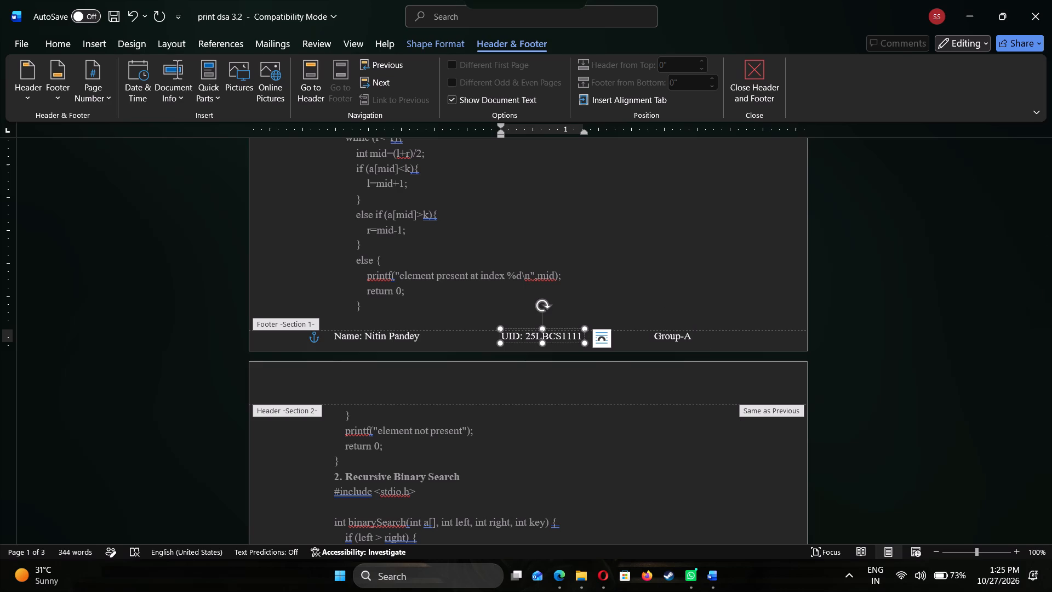
Replace the student name after the Name label in the first page's footer with the new student's full name.
click(399, 337)
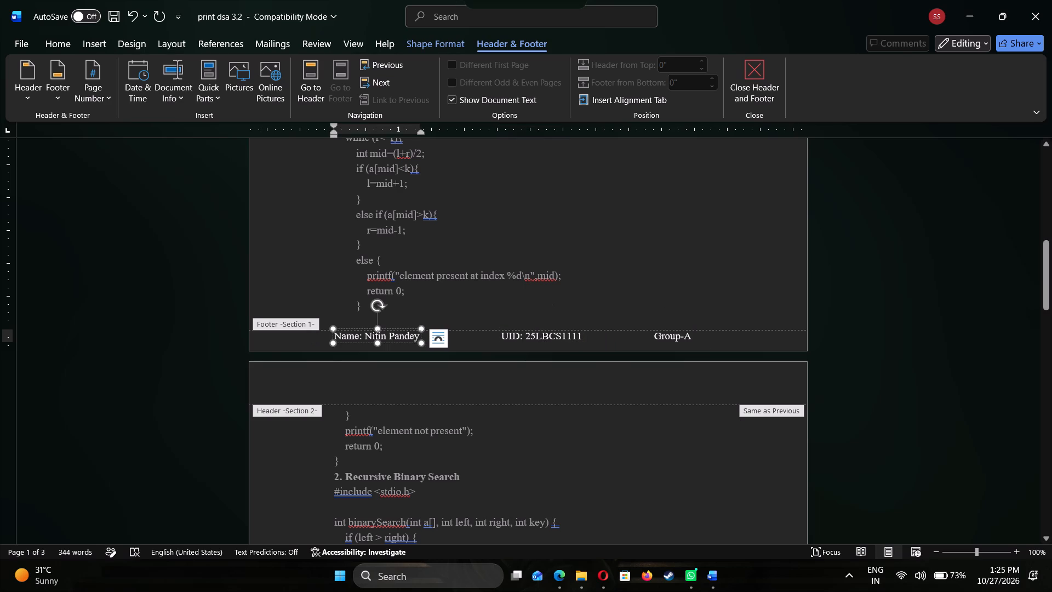
key(Right)
key(Right)
key(Right)
key(Right)
key(BackSpace)
key(BackSpace)
key(BackSpace)
key(BackSpace)
key(BackSpace)
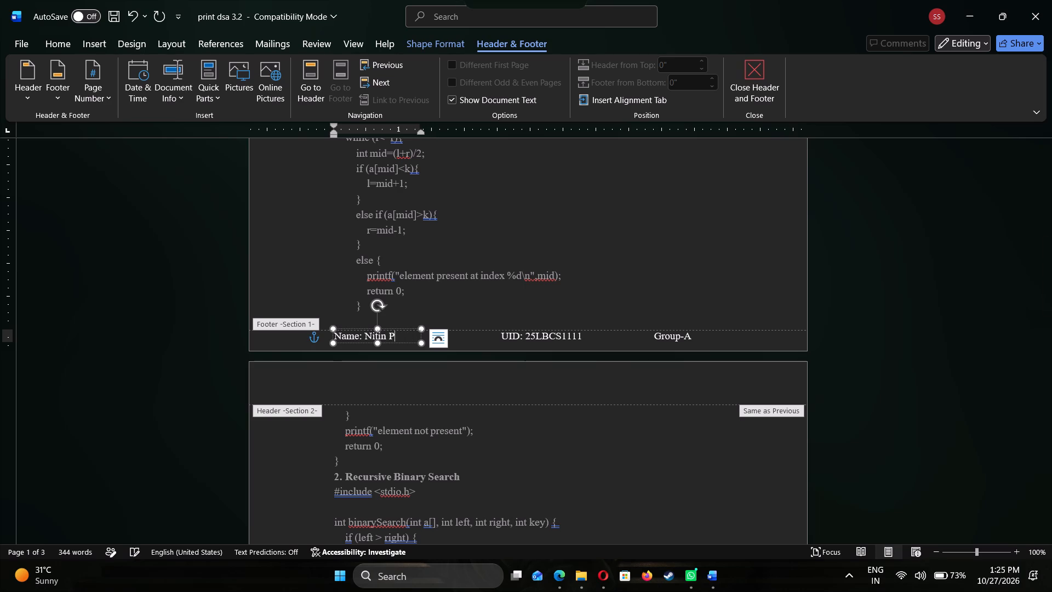
key(BackSpace)
key(BackSpace)
key(BackSpace)
key(BackSpace)
key(BackSpace)
key(BackSpace)
key(BackSpace)
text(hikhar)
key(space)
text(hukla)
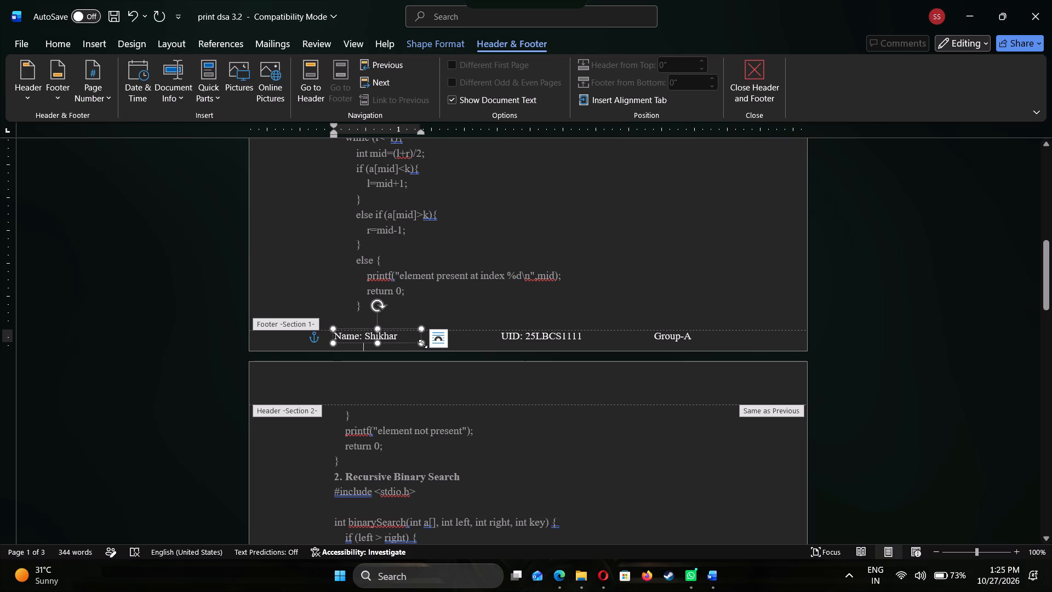
Widen the footer's name text box slightly so the full name fits on one line, and close the footer.
drag(423, 344, 436, 343)
click(661, 294)
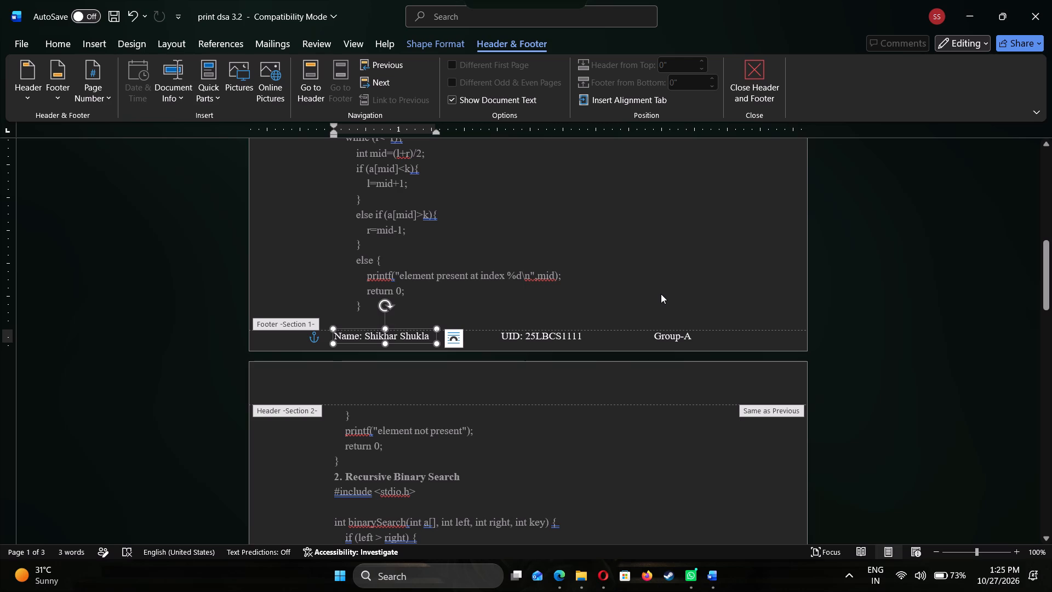
click(757, 61)
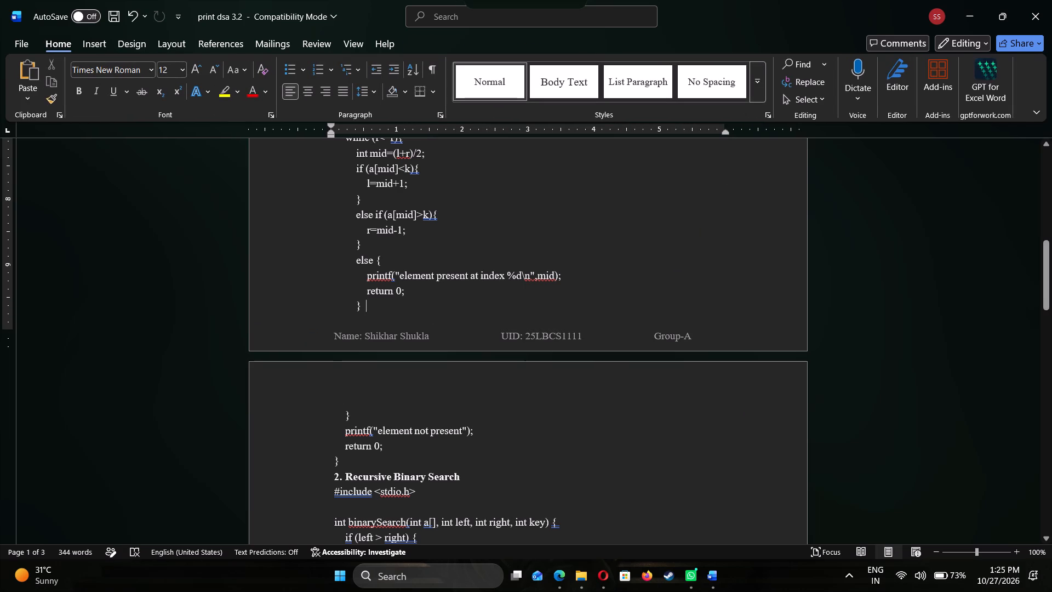
Look through all three pages of the document, checking the student details in each footer and the body content.
scroll(693, 234, down, 4)
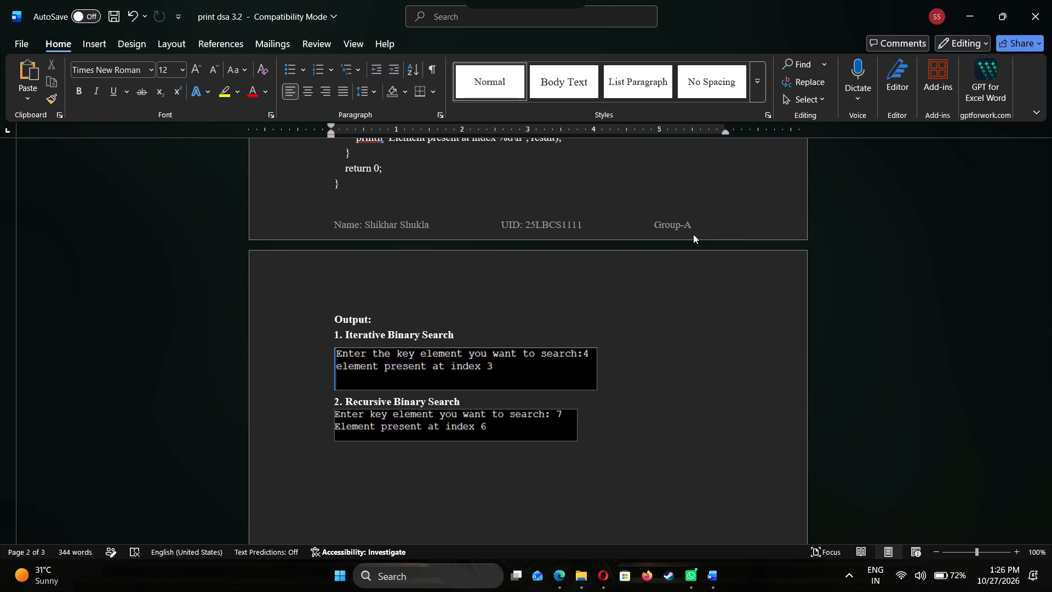
scroll(693, 234, up, 2)
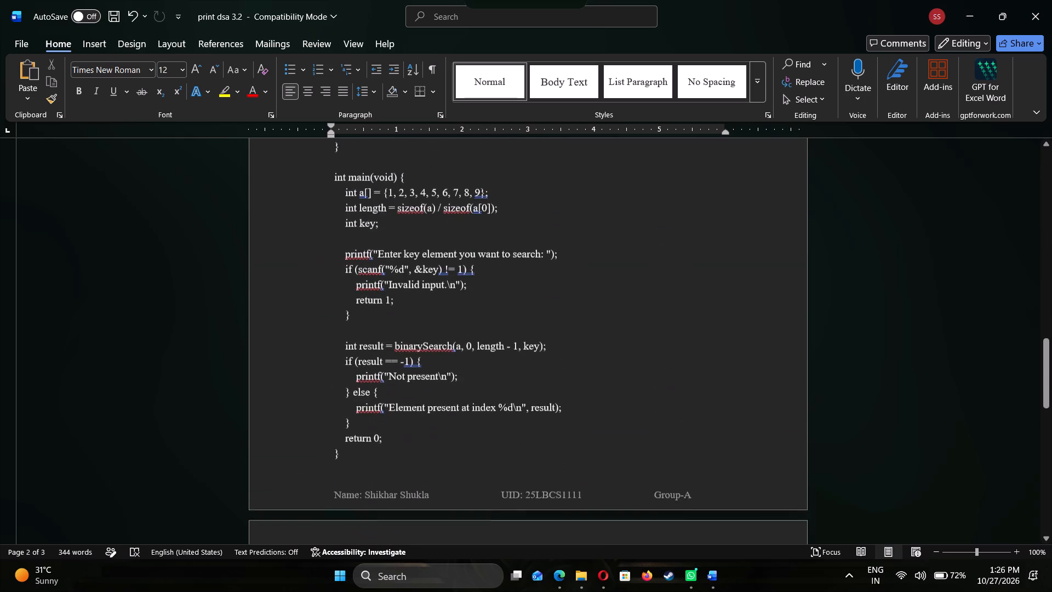
scroll(693, 234, up, 1)
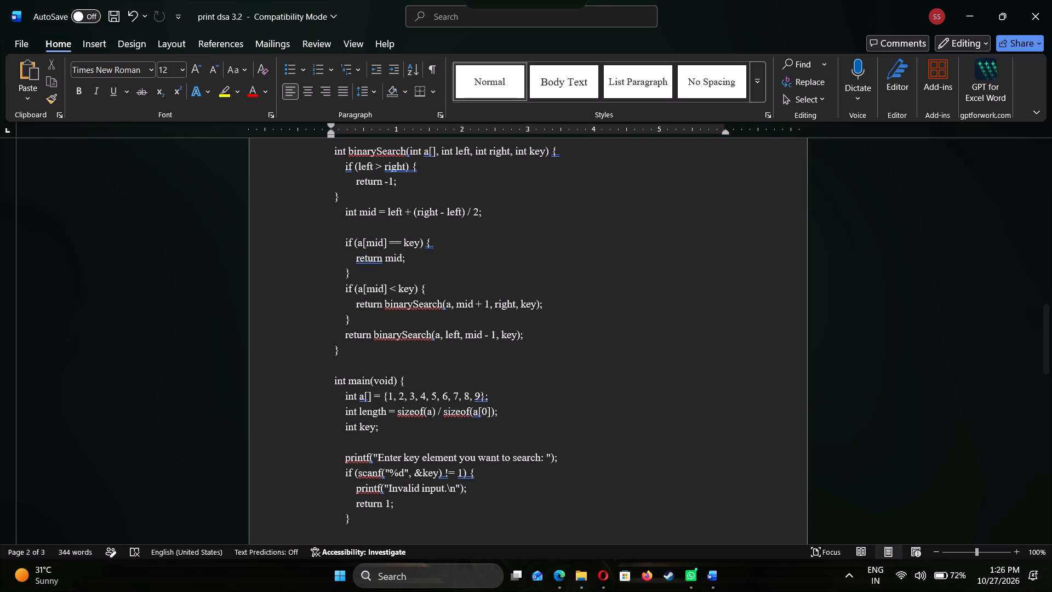
scroll(693, 234, down, 7)
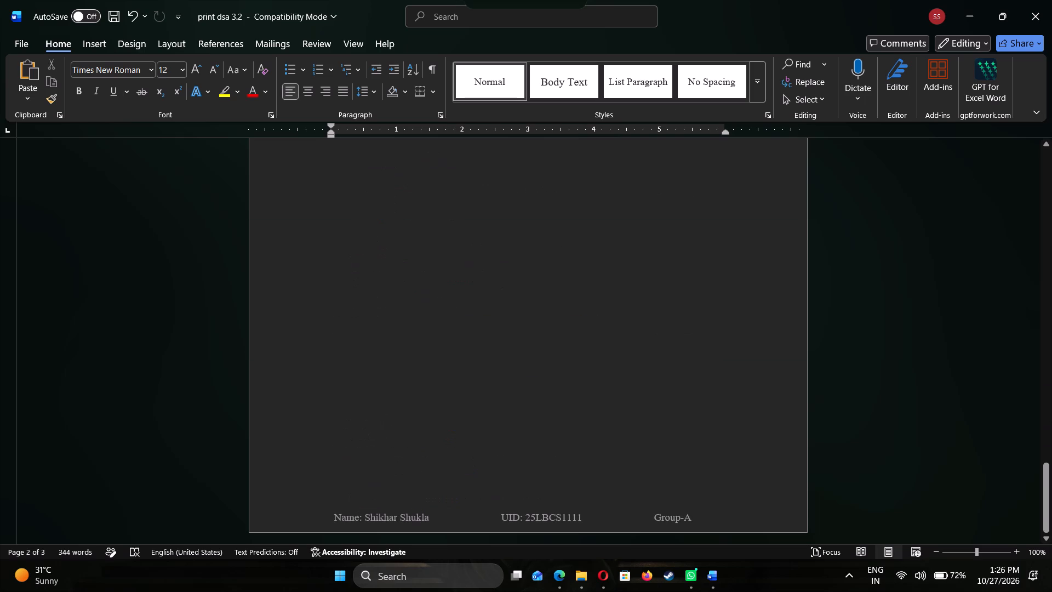
scroll(693, 232, down, 1)
scroll(693, 232, up, 2)
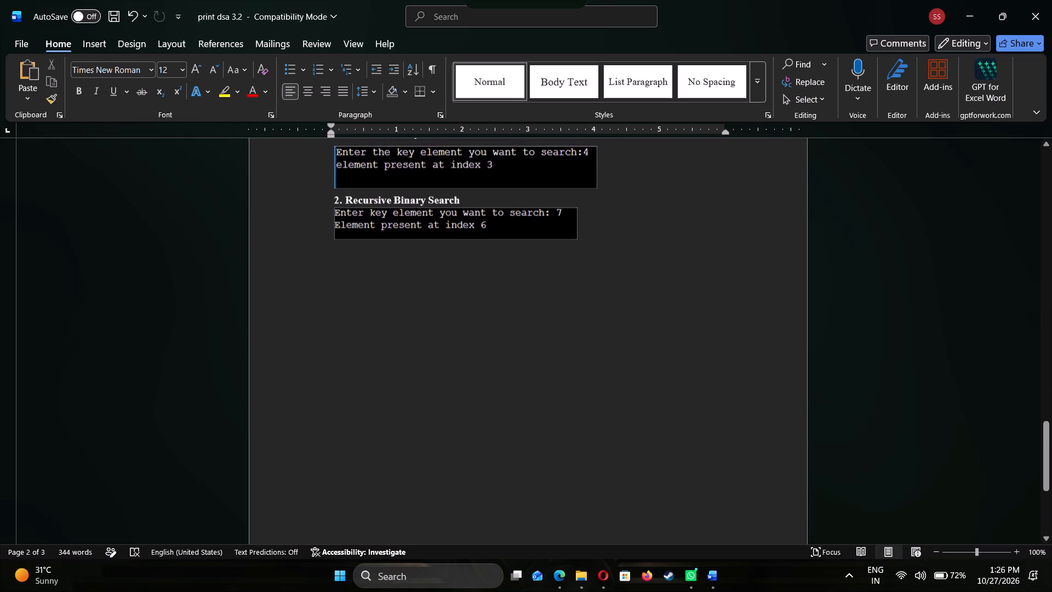
scroll(693, 232, up, 1)
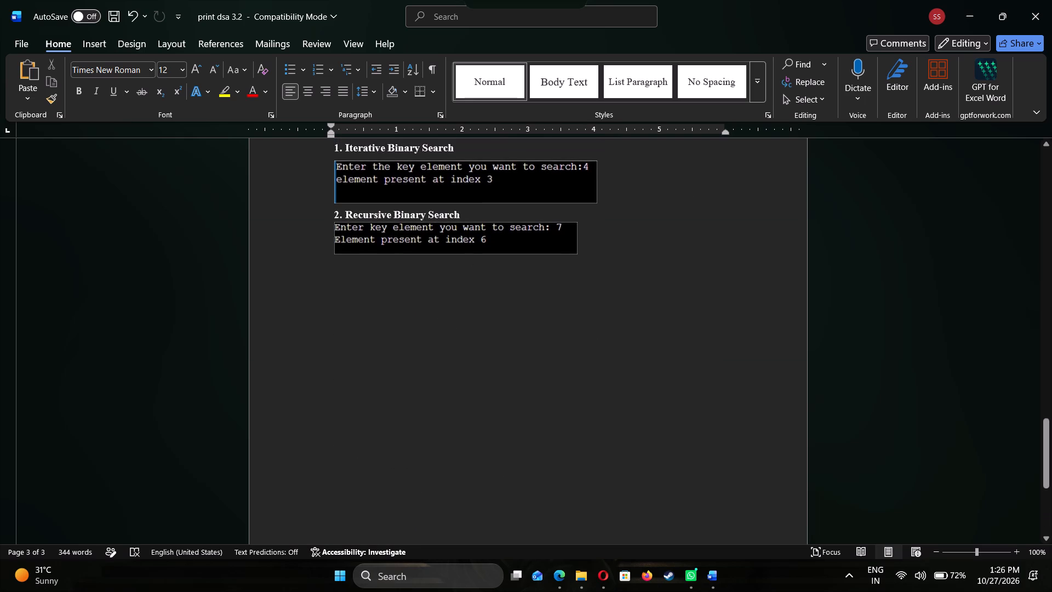
scroll(693, 232, up, 4)
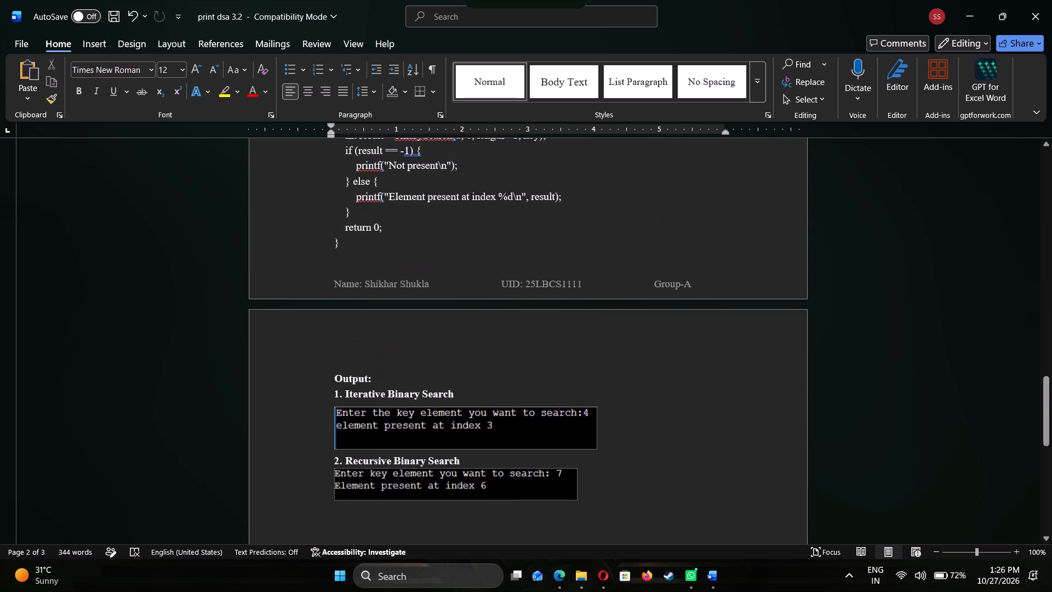
scroll(693, 232, up, 2)
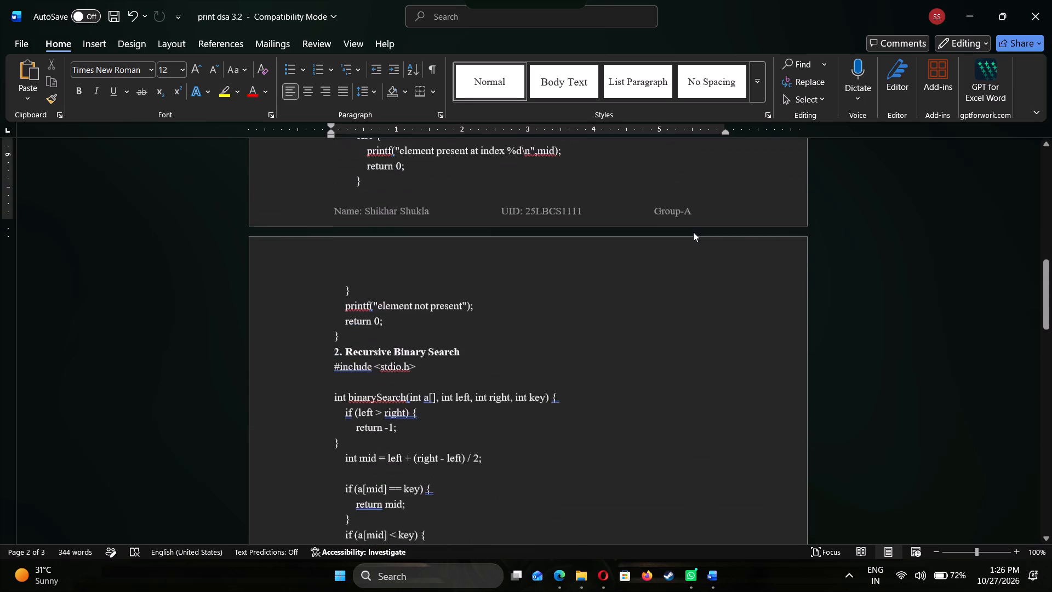
scroll(693, 232, up, 3)
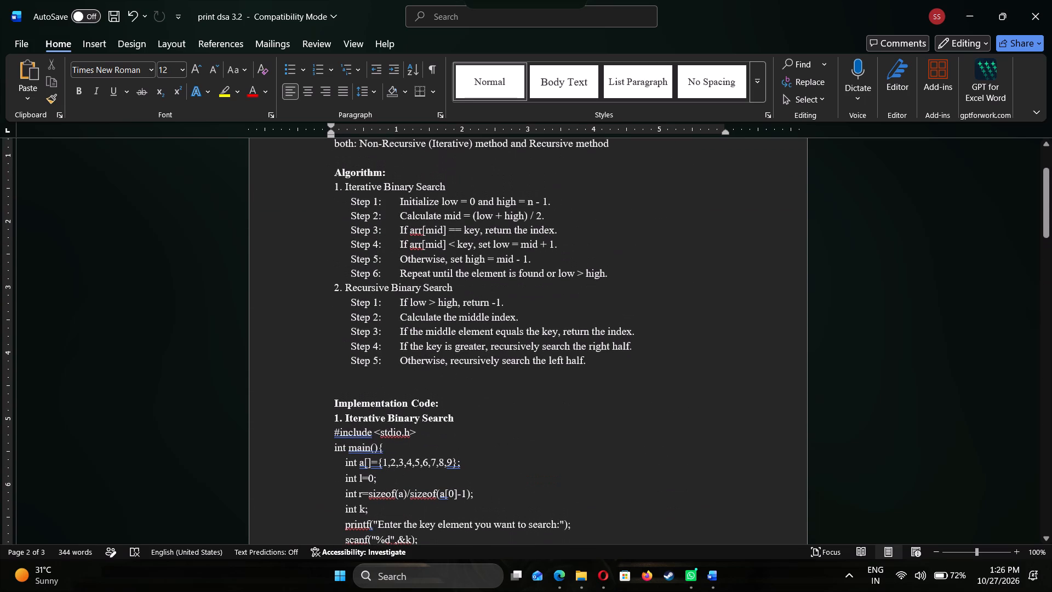
scroll(693, 232, up, 2)
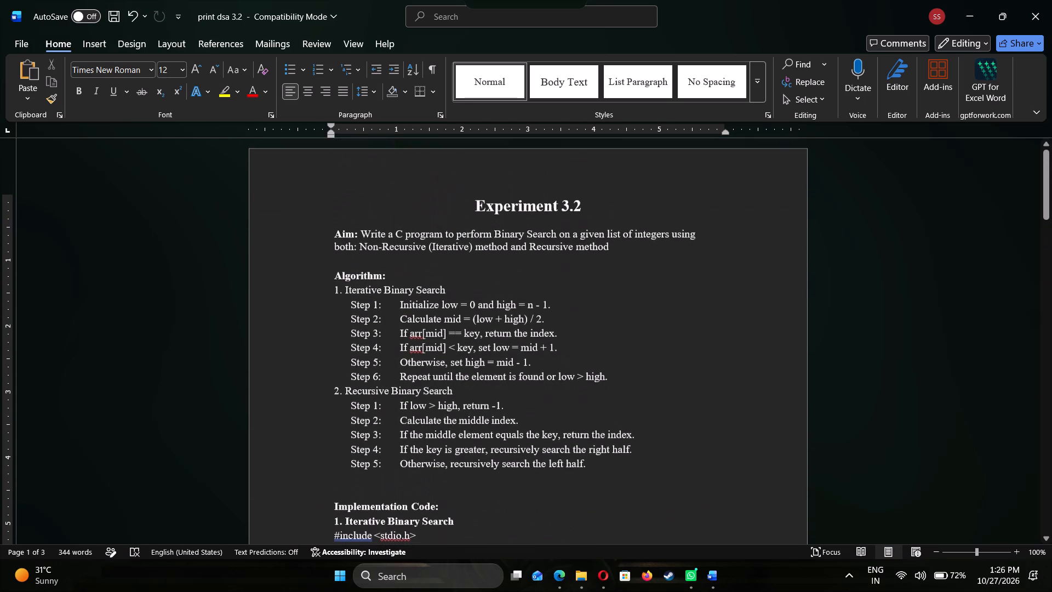
scroll(693, 232, up, 1)
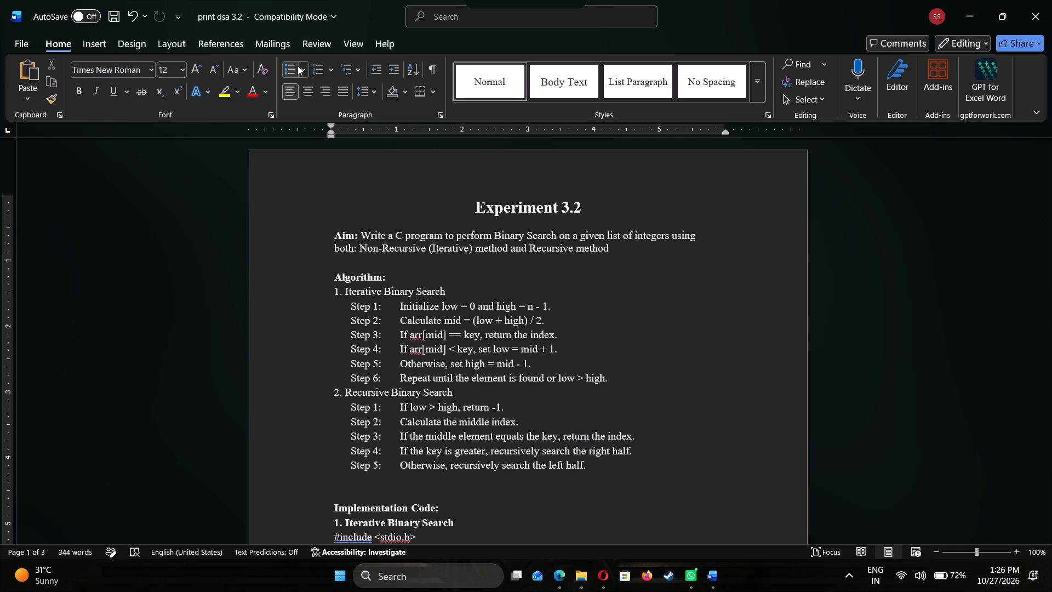
Save a copy of the document as a PDF named dsa 3.2 in the Downloads folder.
click(18, 47)
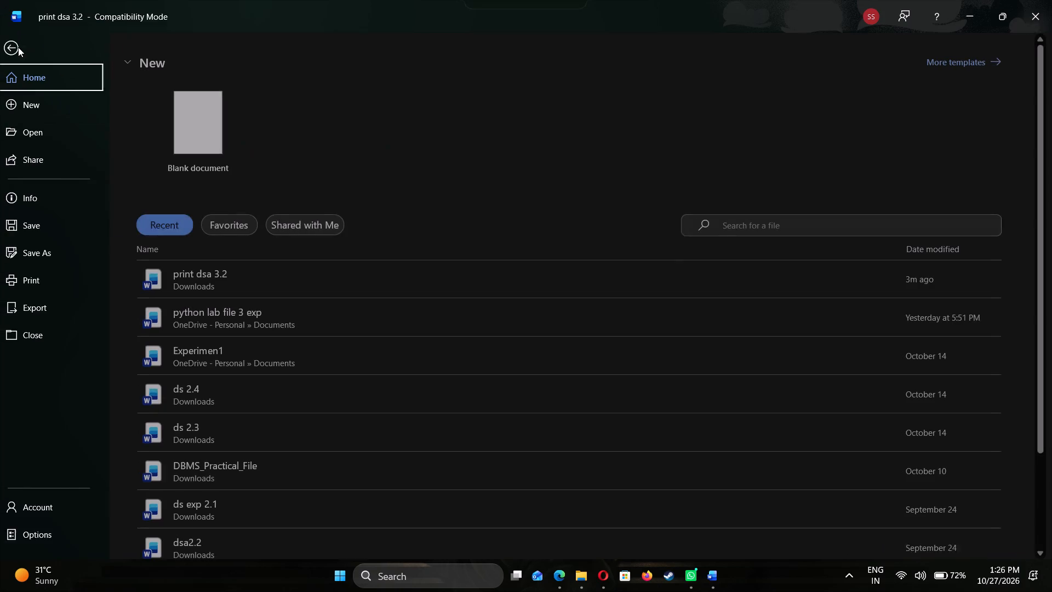
click(41, 252)
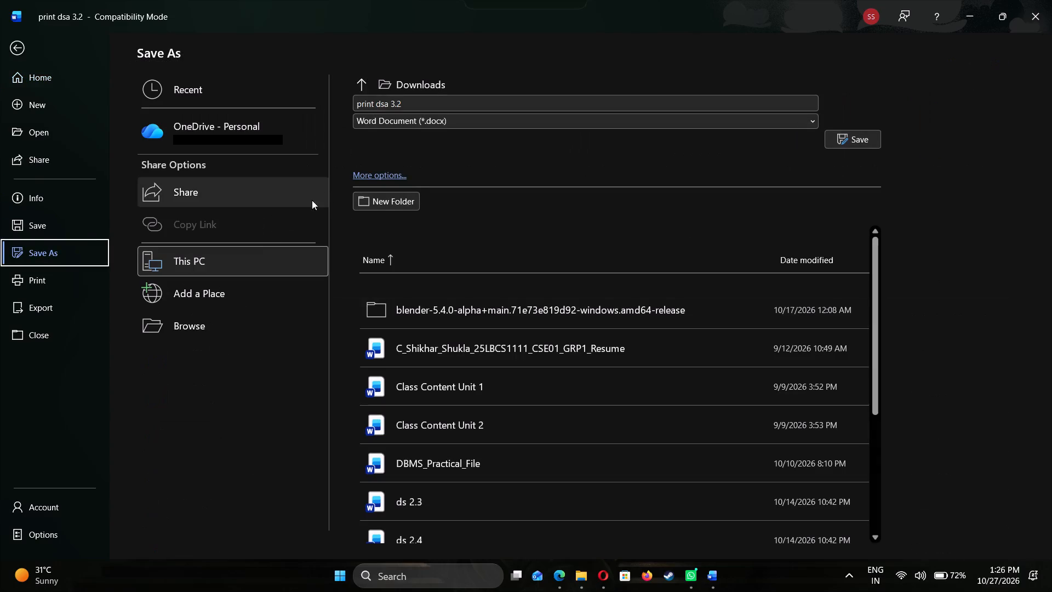
click(254, 254)
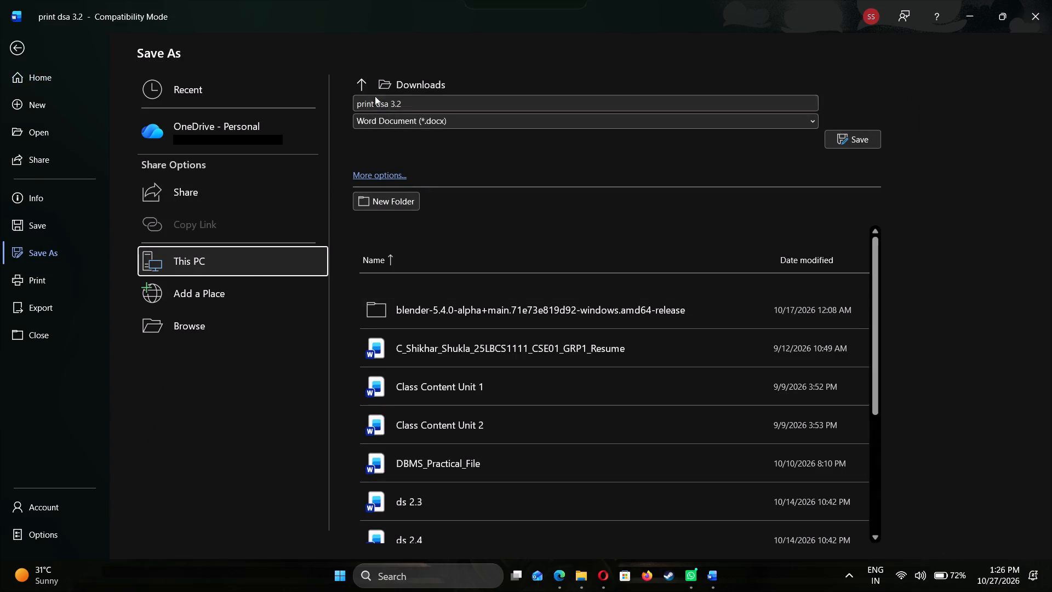
click(374, 104)
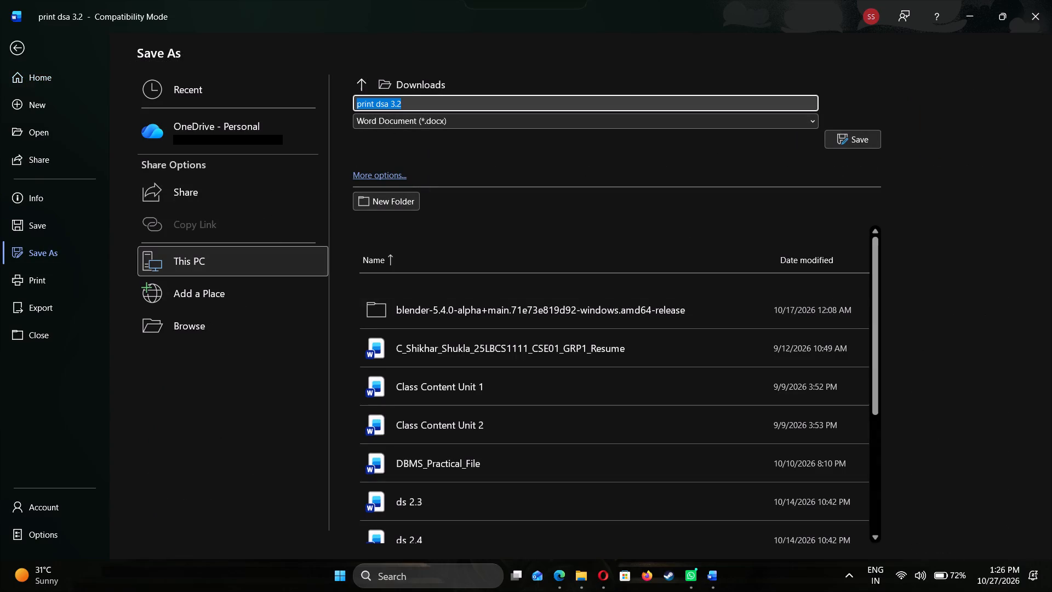
click(374, 104)
key(BackSpace)
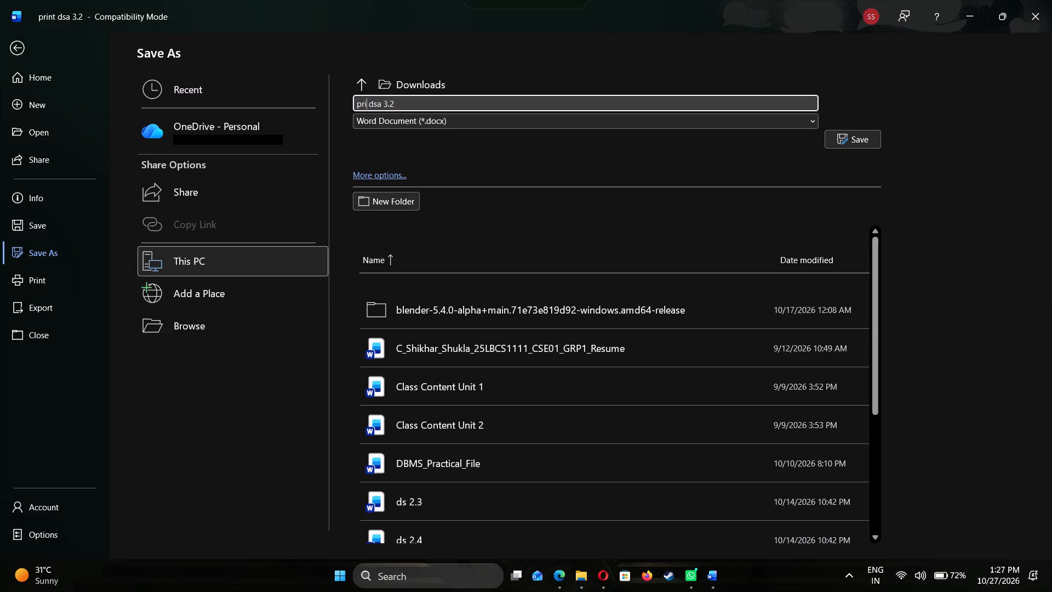
key(BackSpace)
key(BackSpace)
key(BackSpace)
key(BackSpace)
click(627, 123)
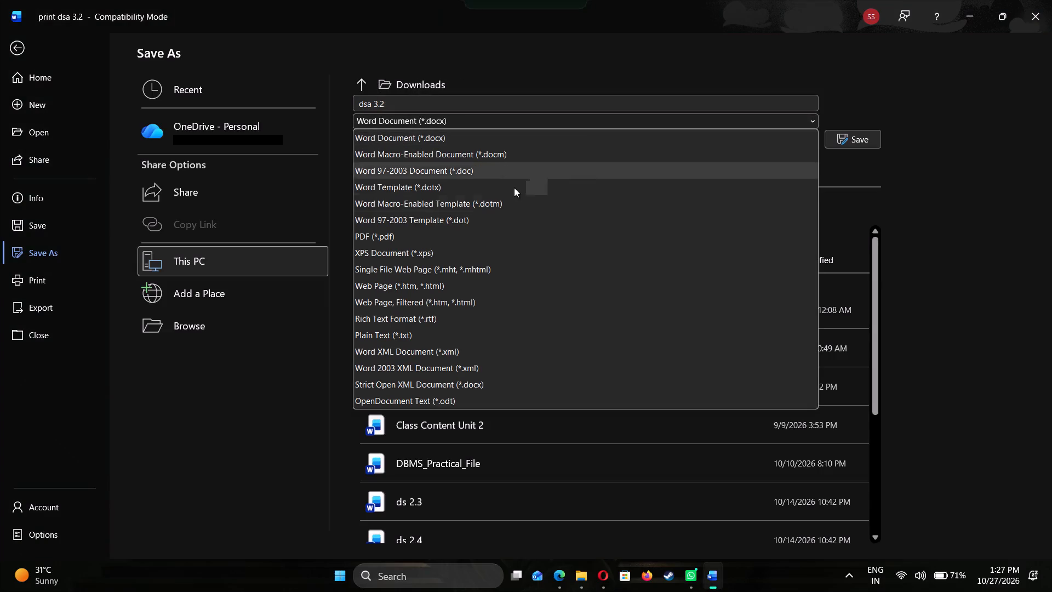
click(467, 230)
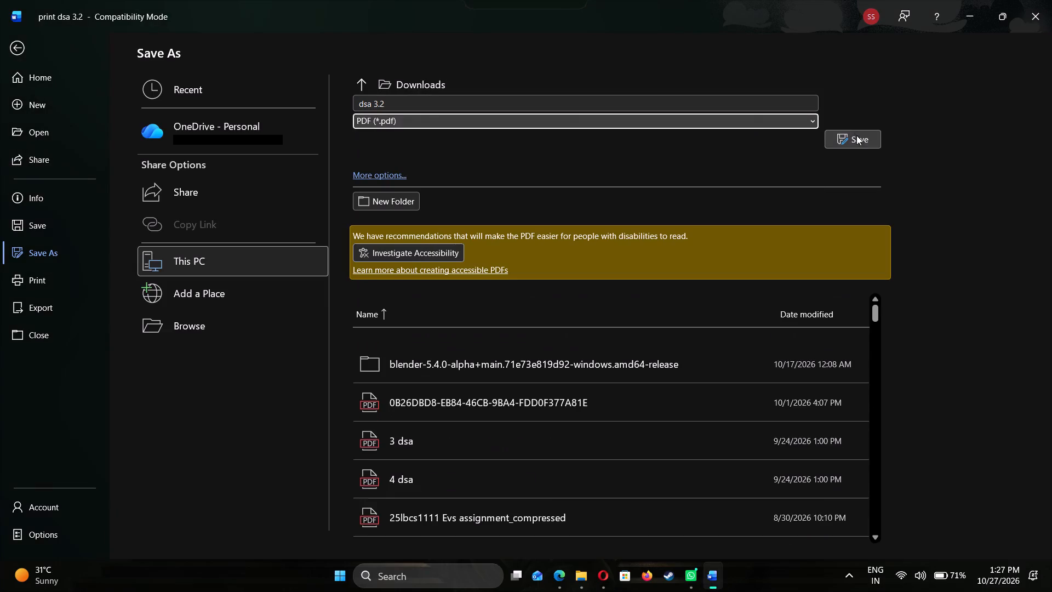
click(856, 140)
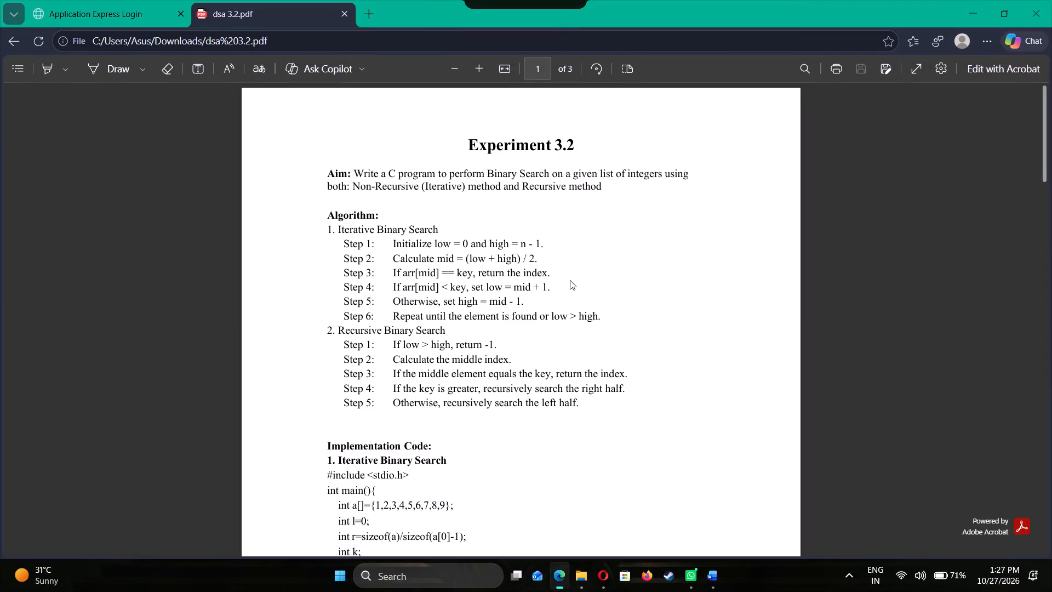
Look through the pages of the exported dsa 3.2 PDF in Edge, checking the code, output images and footers.
scroll(569, 273, down, 10)
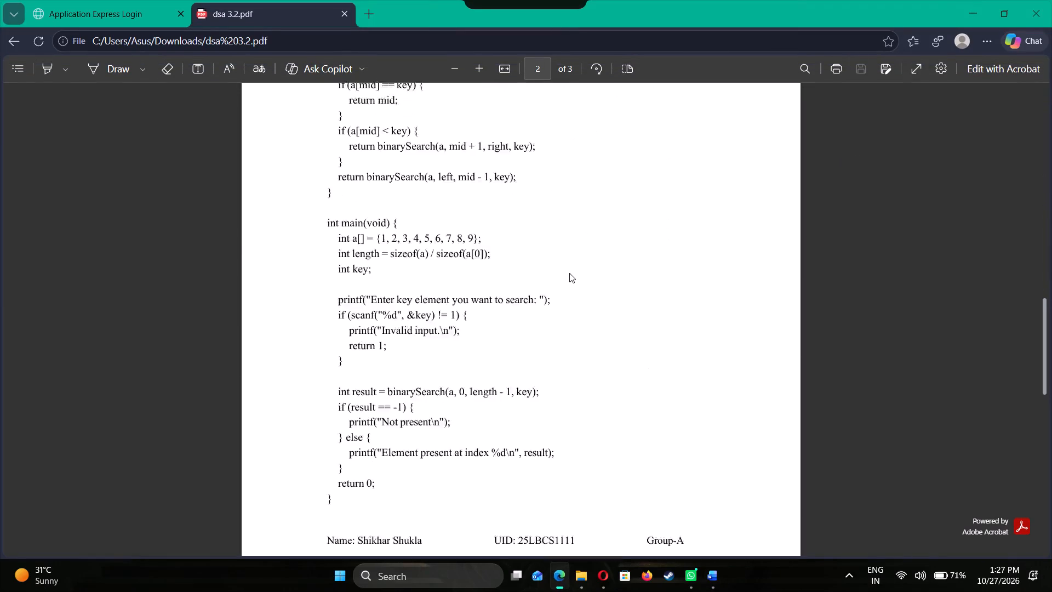
scroll(569, 273, down, 6)
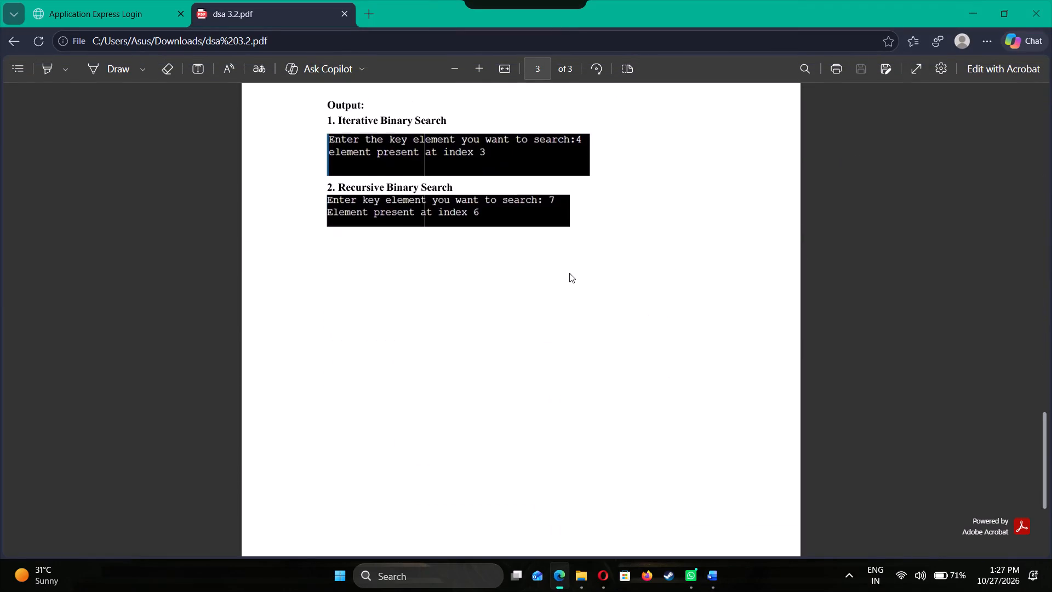
scroll(569, 273, down, 3)
scroll(569, 273, up, 11)
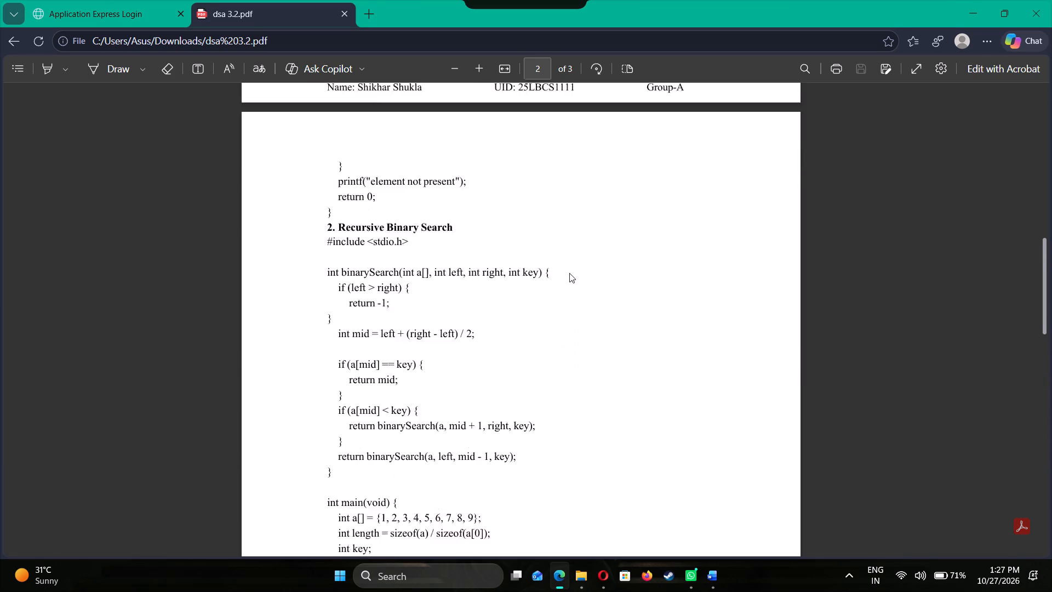
Save the open PDF as dsa 3.2 in the Downloads folder, replacing the existing file of that name.
scroll(569, 273, up, 5)
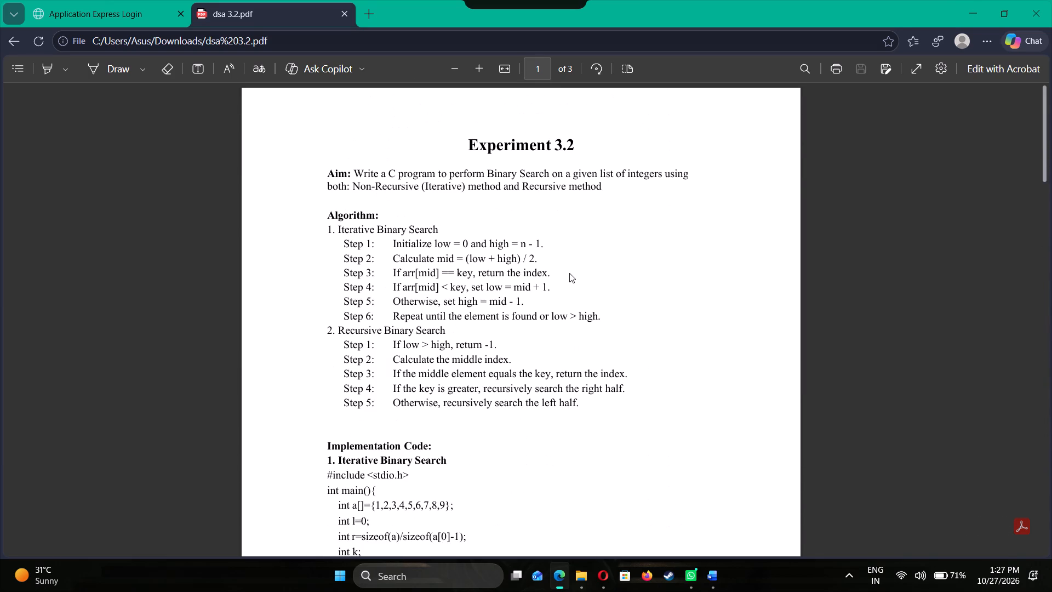
click(892, 66)
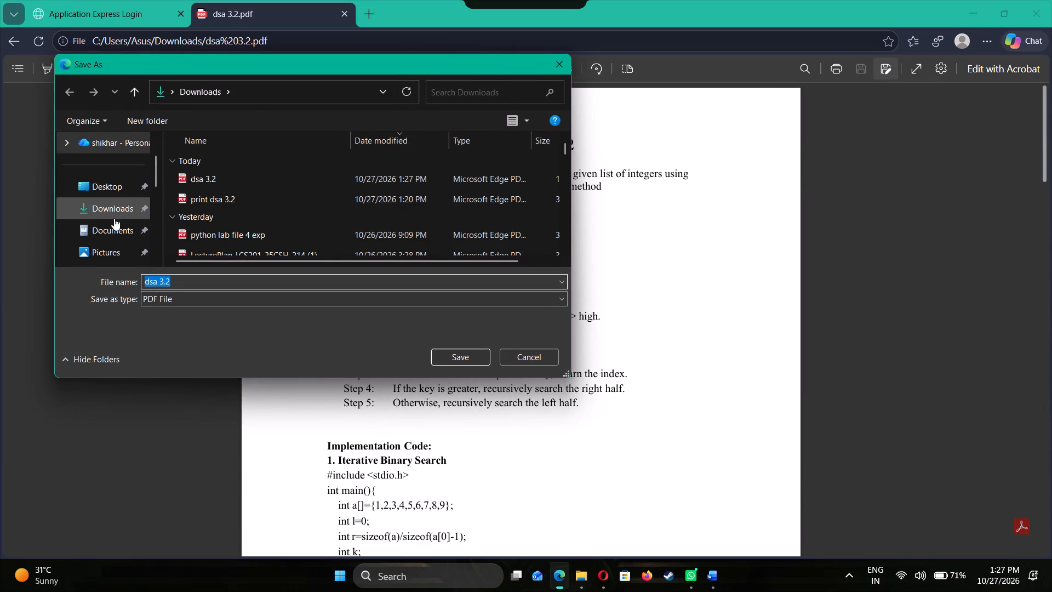
click(114, 218)
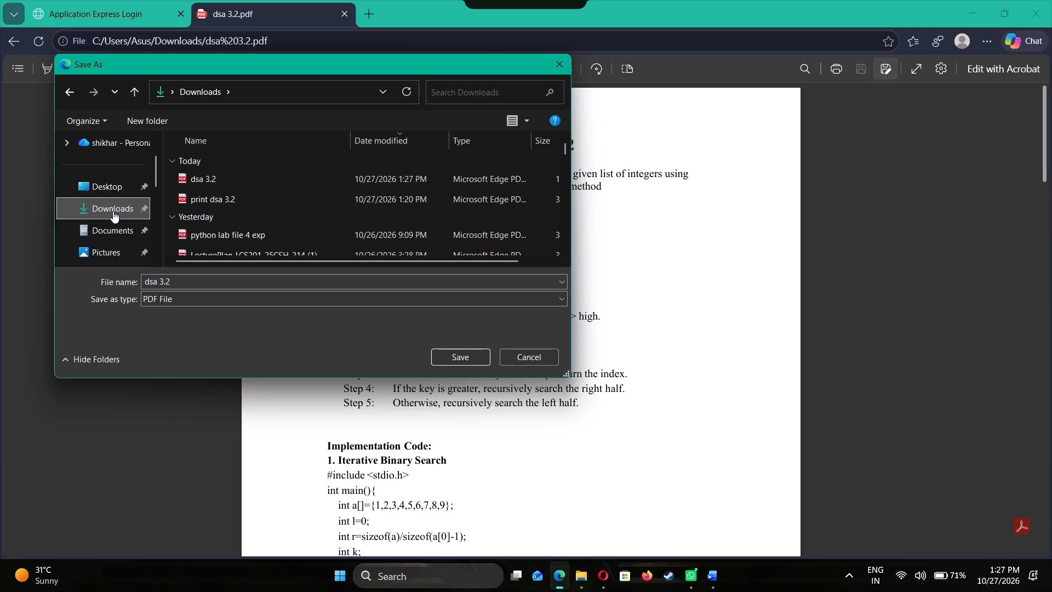
click(113, 211)
click(462, 349)
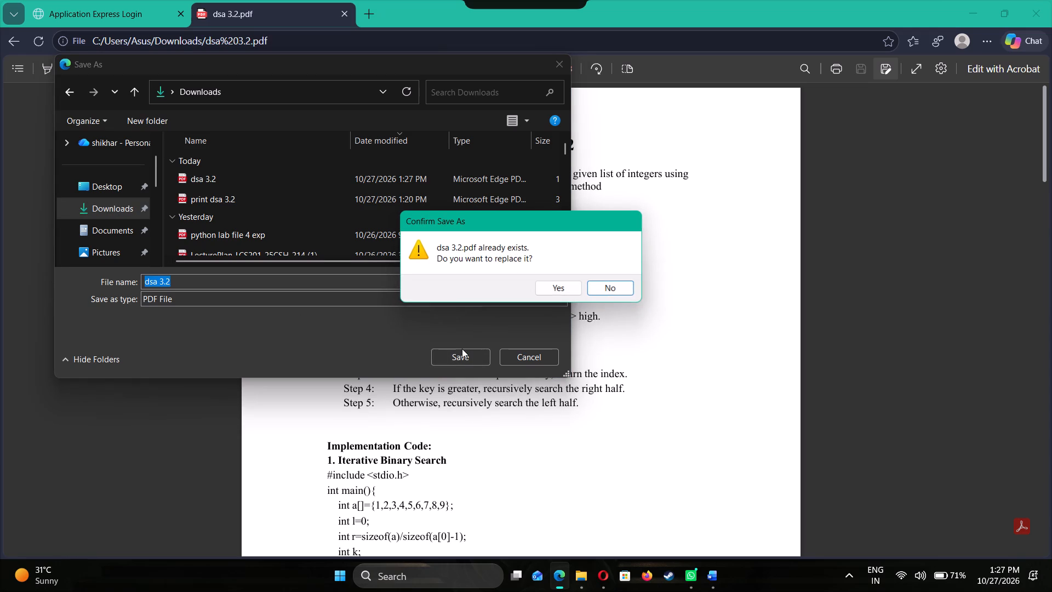
click(560, 288)
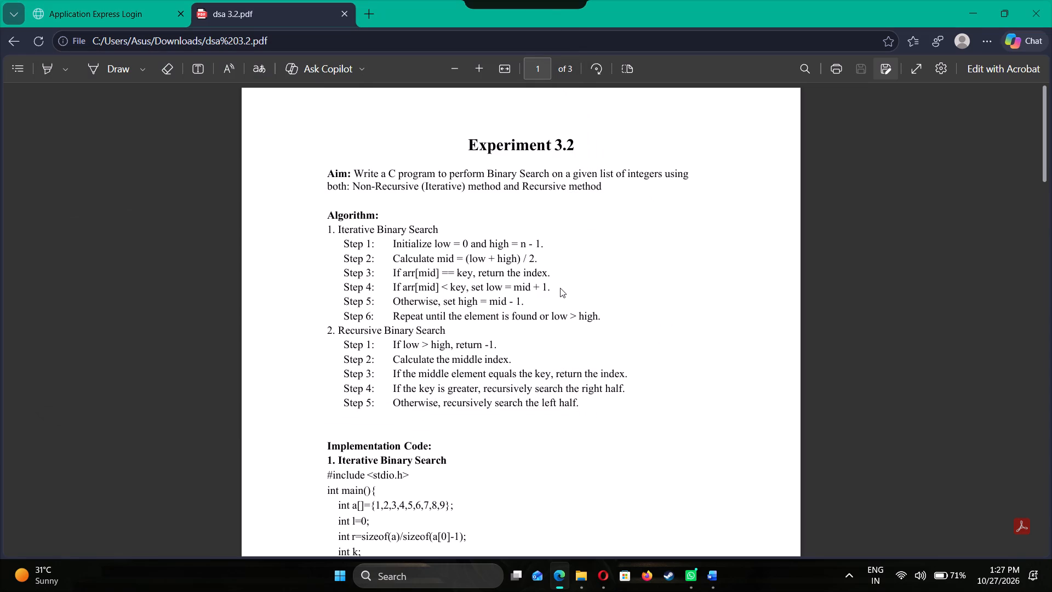
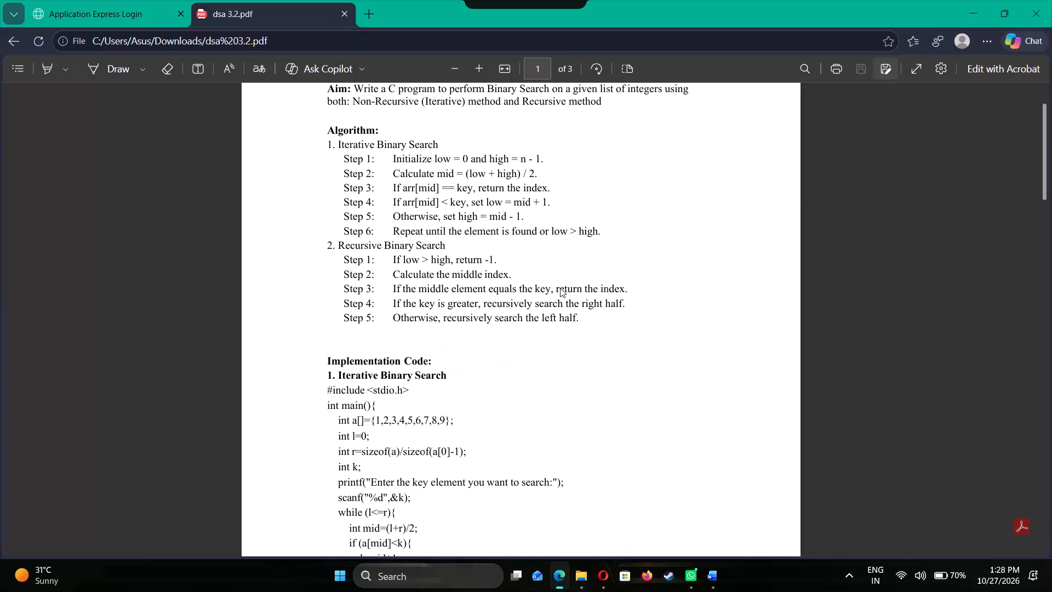
Close the Edge window showing the dsa 3.2 PDF.
click(1051, 0)
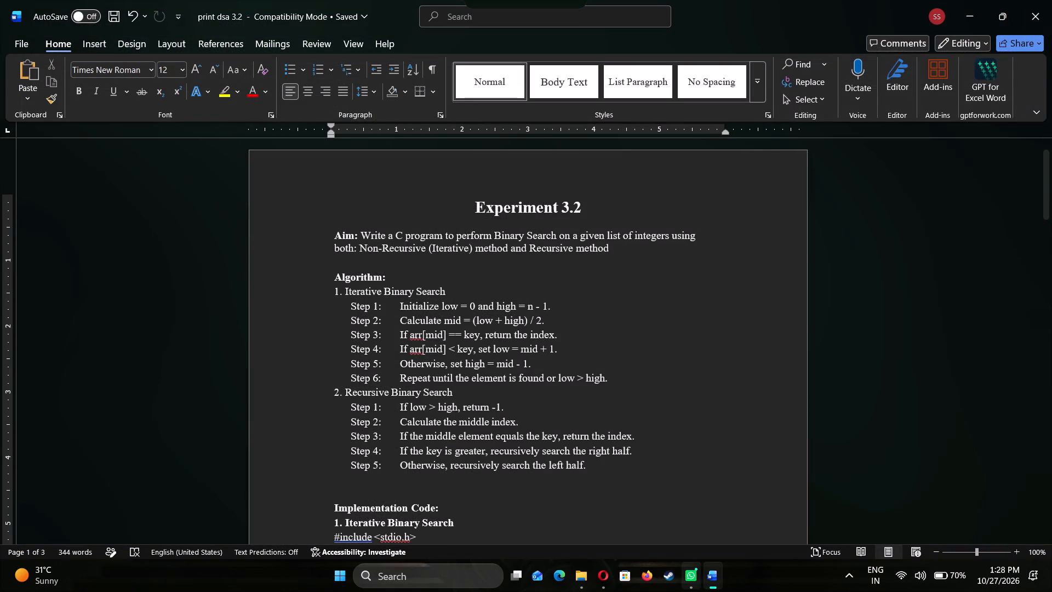
Switch to the Downloads folder in File Explorer and copy the print dsa 3.2 PDF file.
click(587, 580)
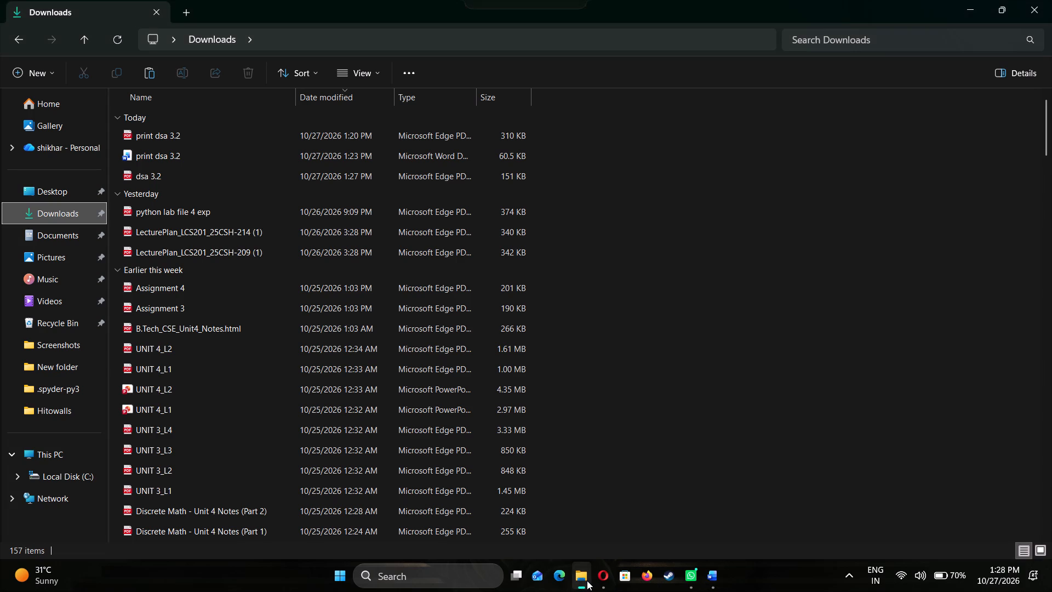
right_click(170, 135)
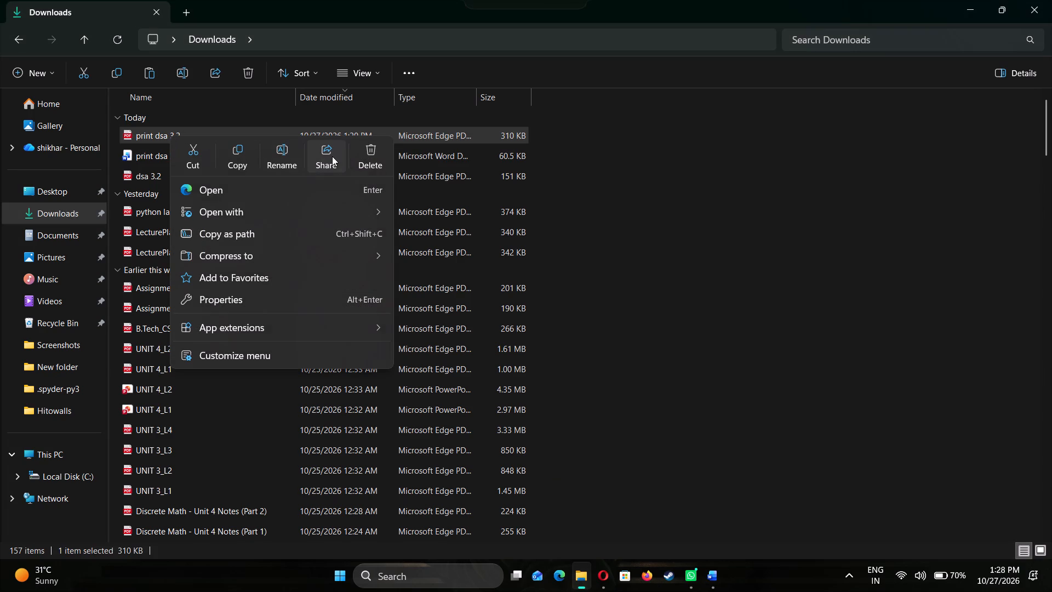
click(230, 169)
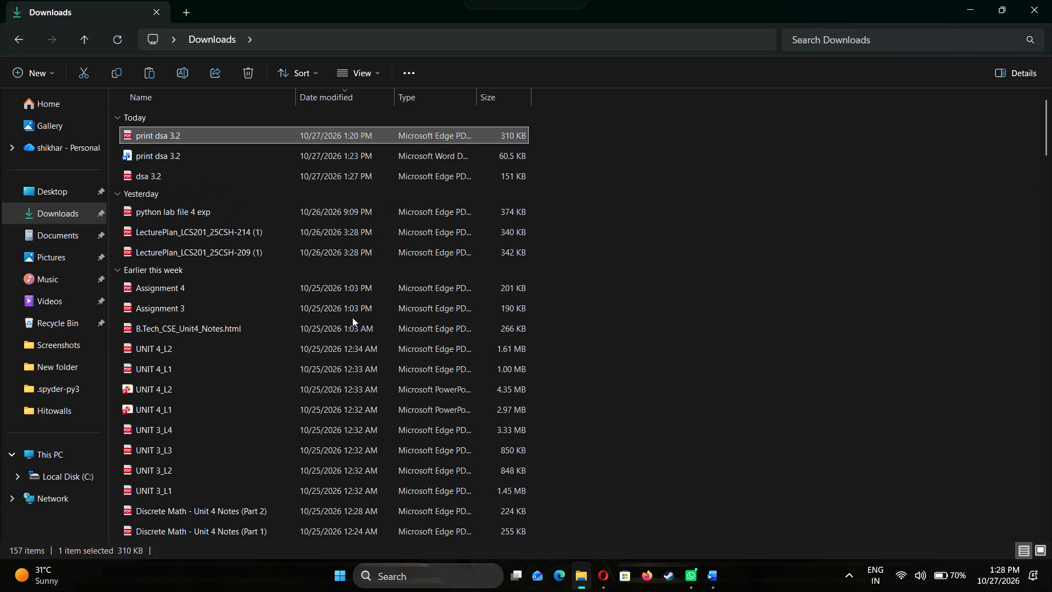
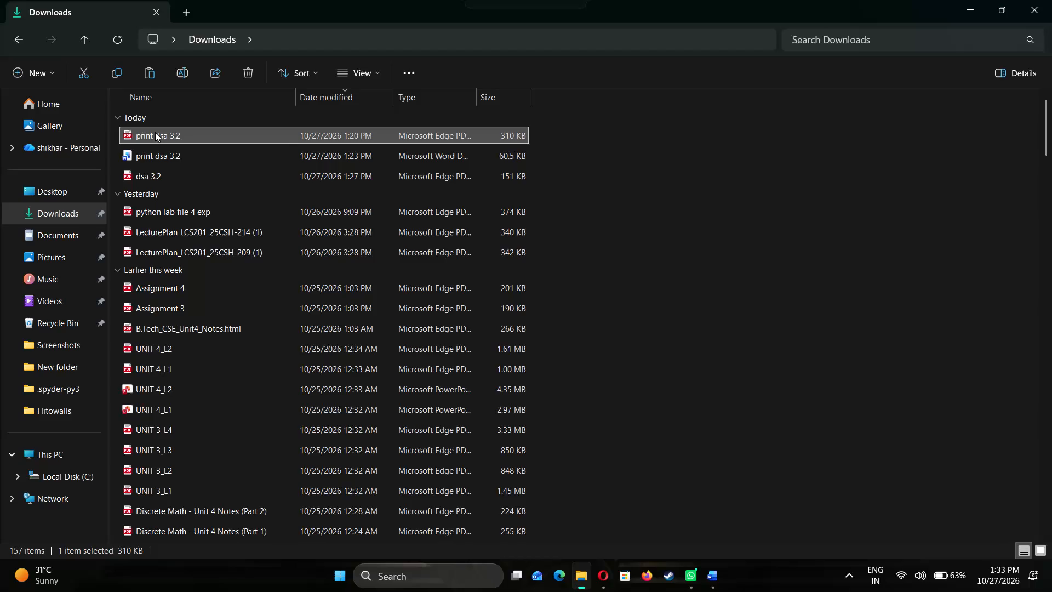
Sort the Downloads files by name and copy the dsa 3.2 PDF file instead of the print dsa 3.2 PDF.
right_click(155, 132)
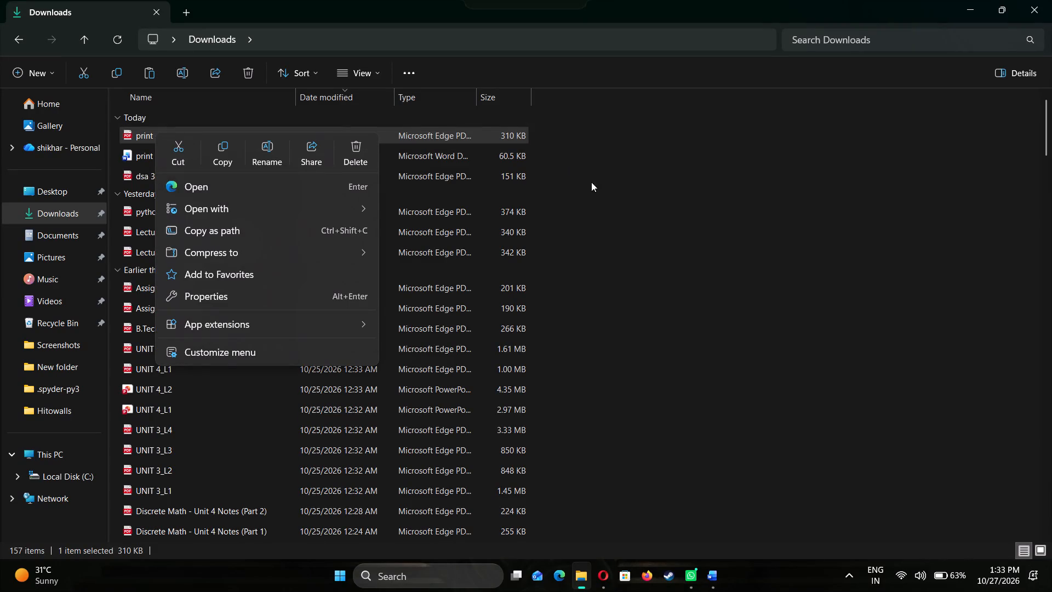
click(207, 100)
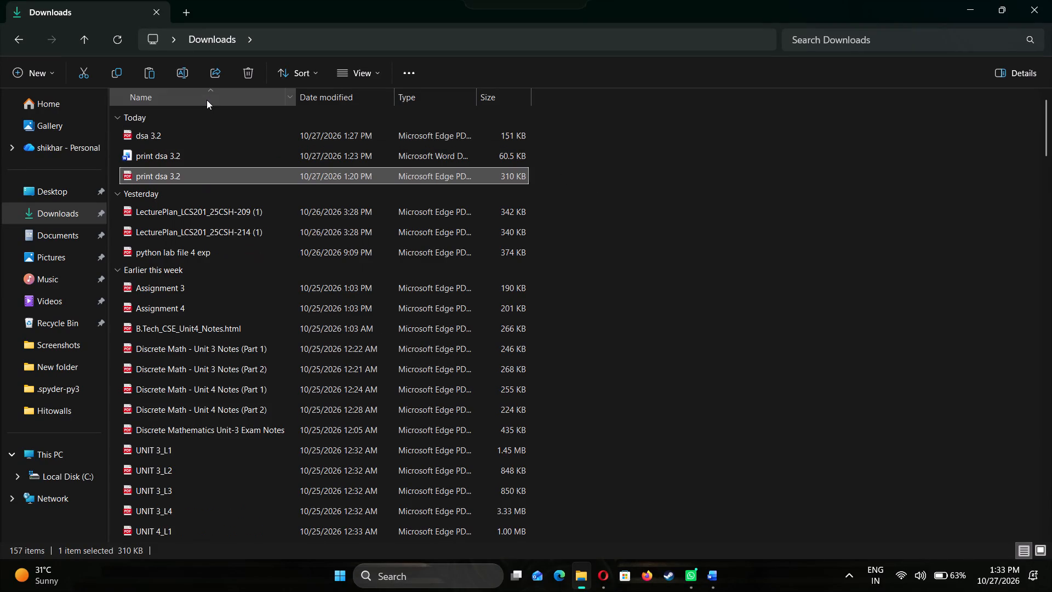
right_click(140, 136)
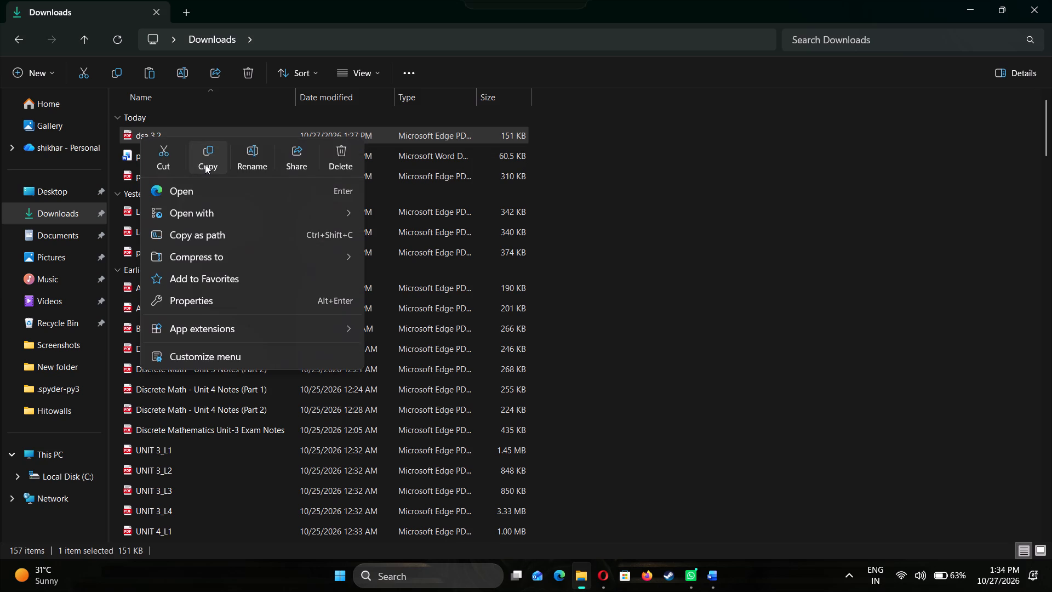
click(205, 164)
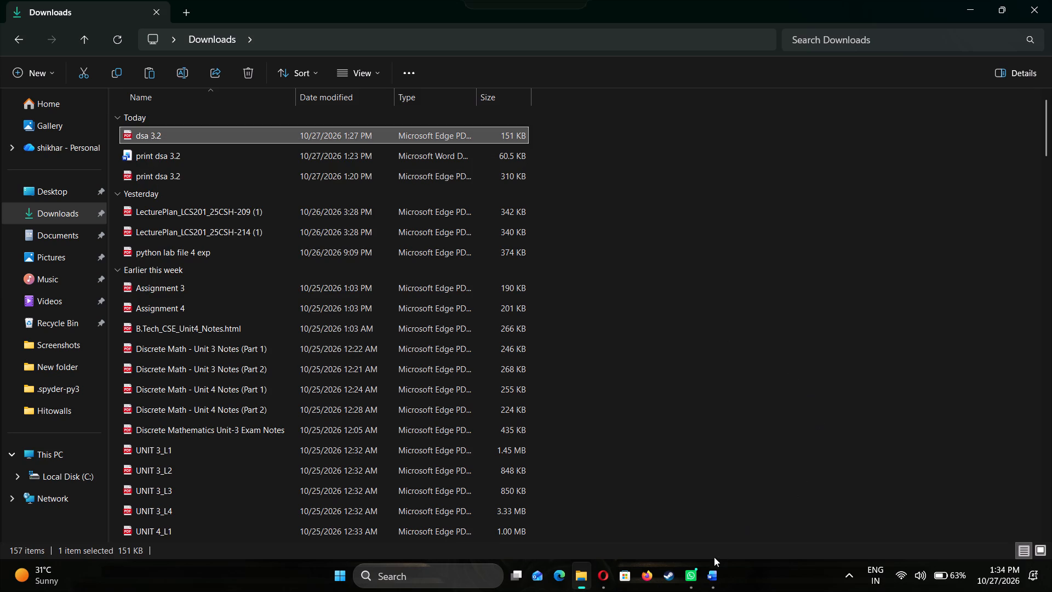
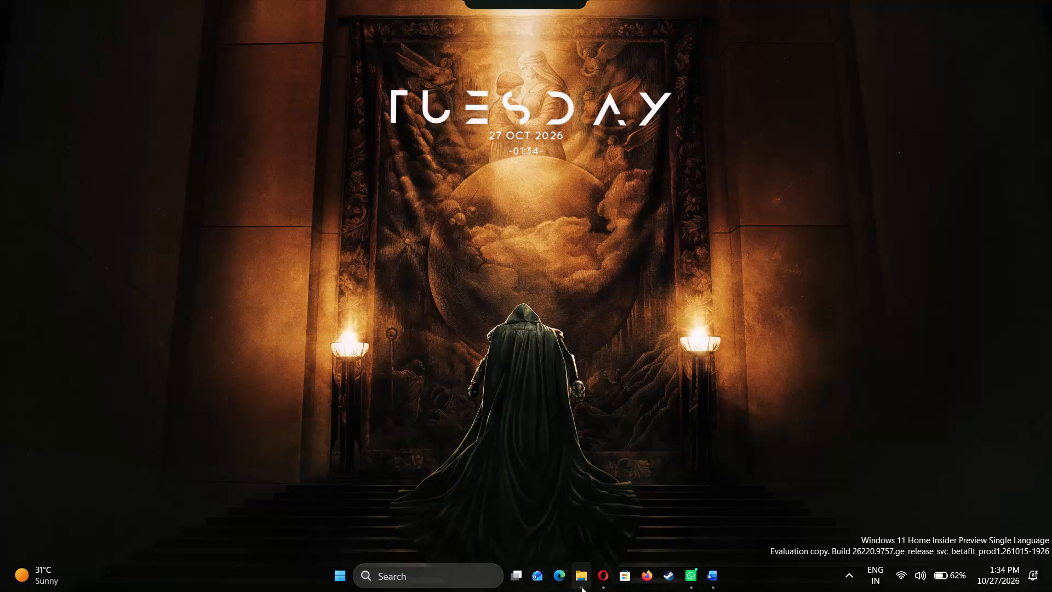
Bring the Downloads folder window forward and close it.
click(582, 587)
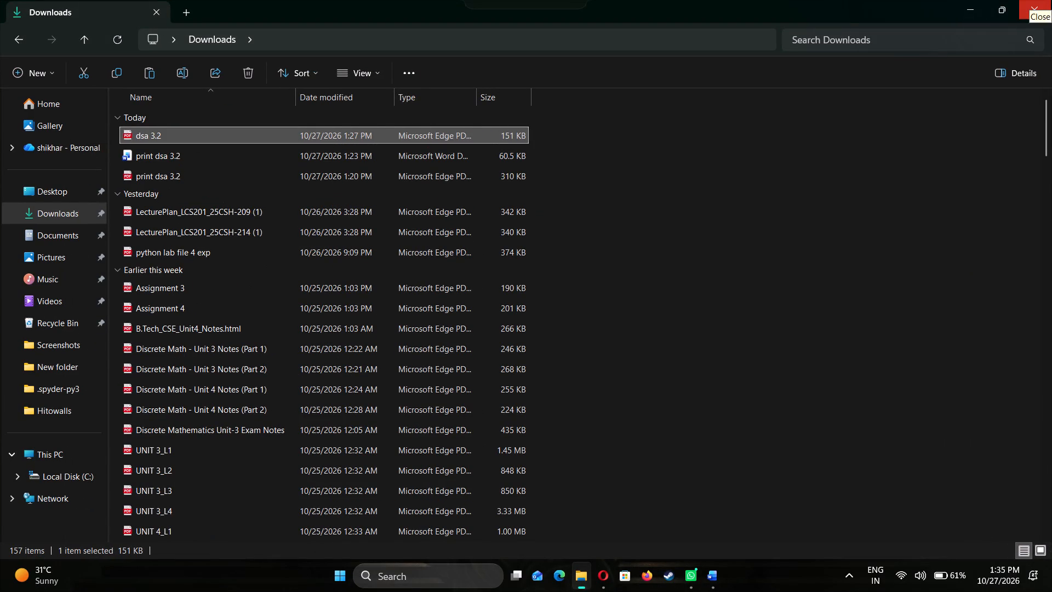
click(1051, 0)
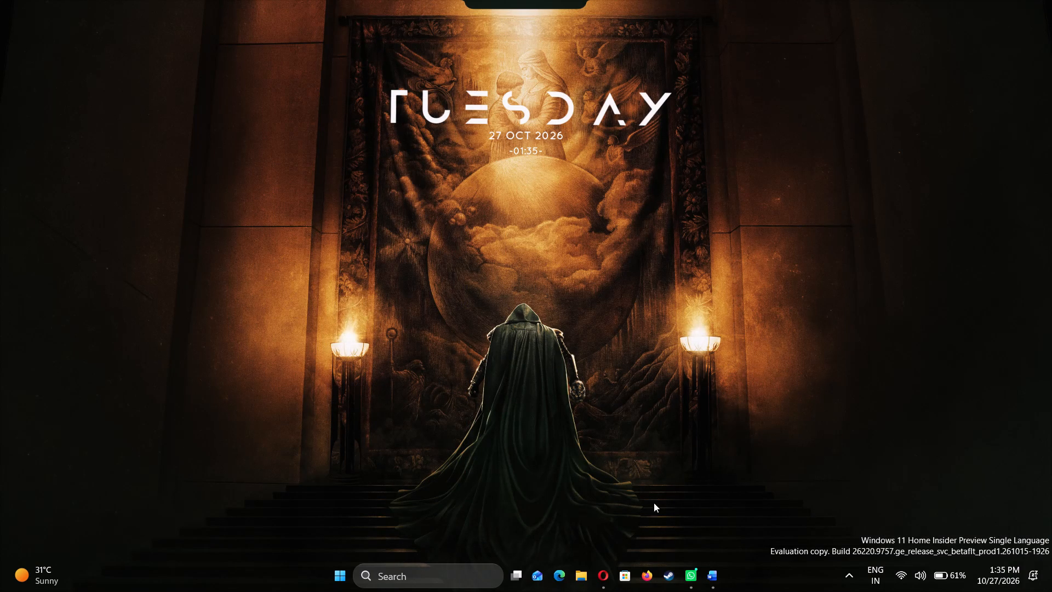
Switch to the Opera browser and close the iLovePDF page offering the converted Word download.
click(605, 590)
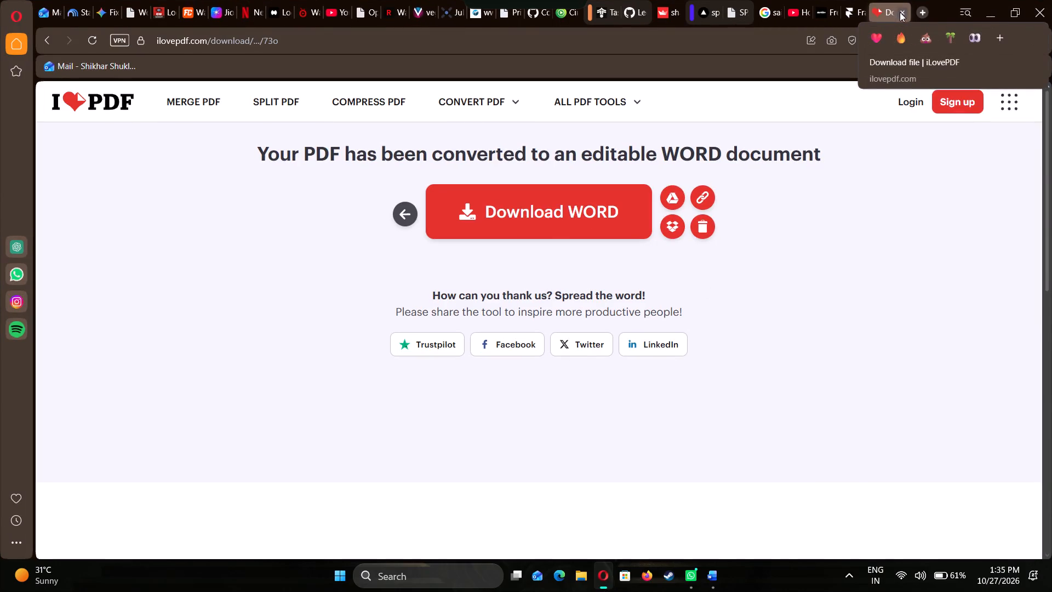
click(900, 12)
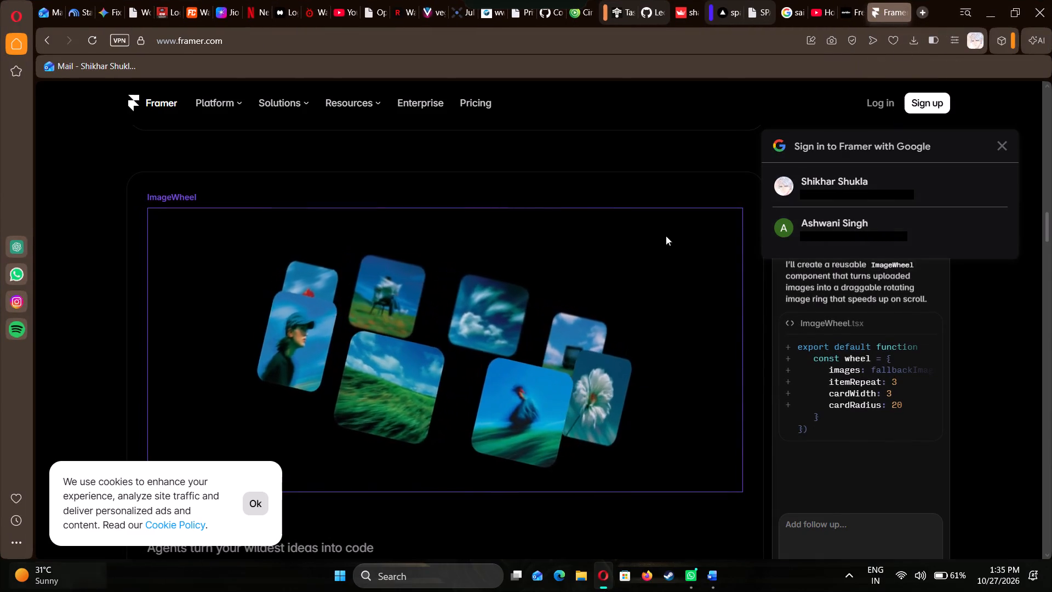
Choose the first listed Google account for signing in to Framer.
click(827, 185)
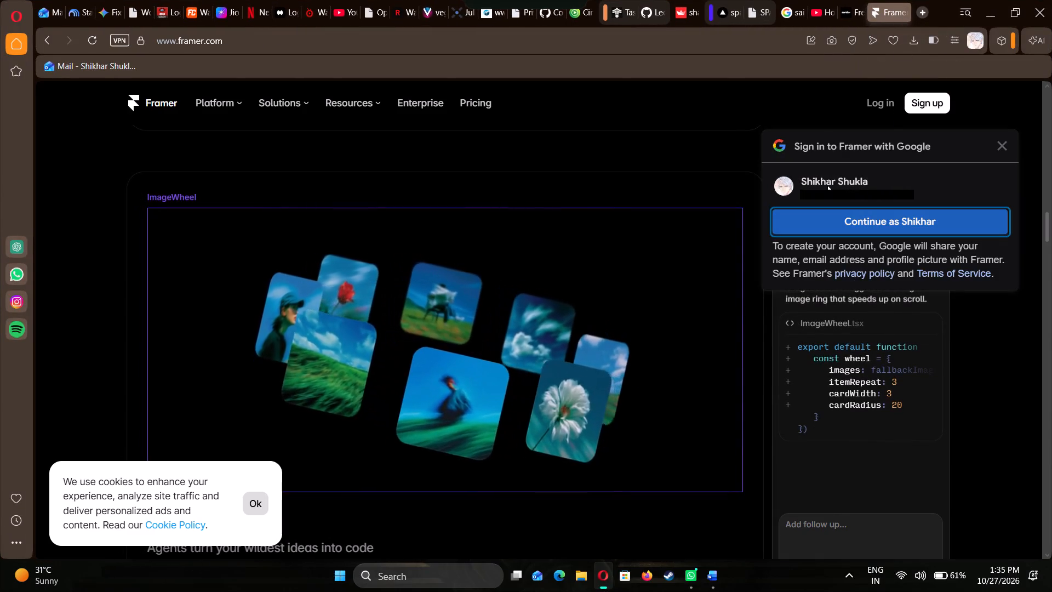
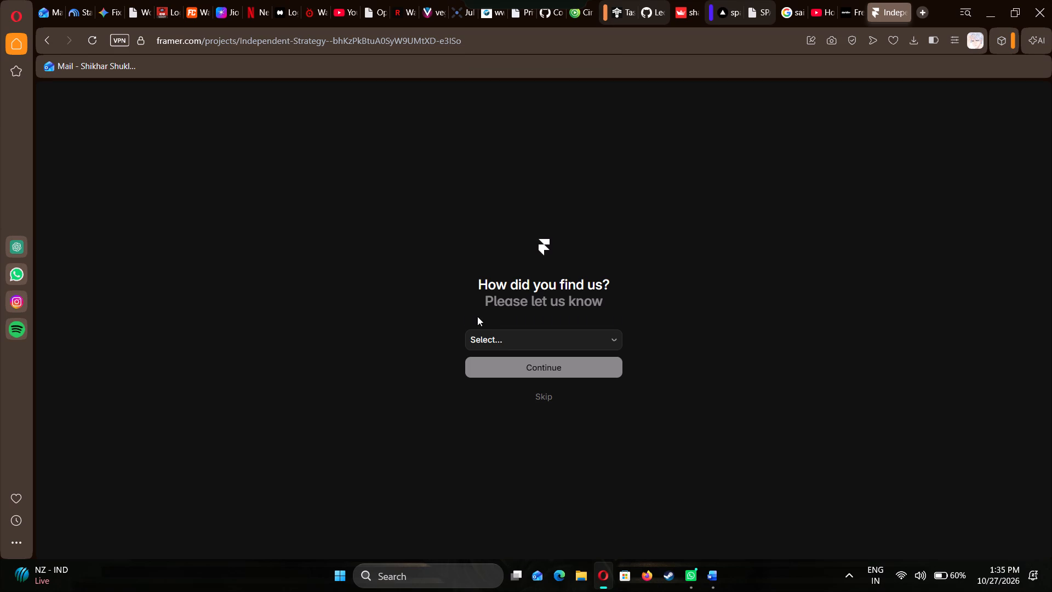
Continue past Framer's "How did you find us?" question without choosing an answer.
click(495, 369)
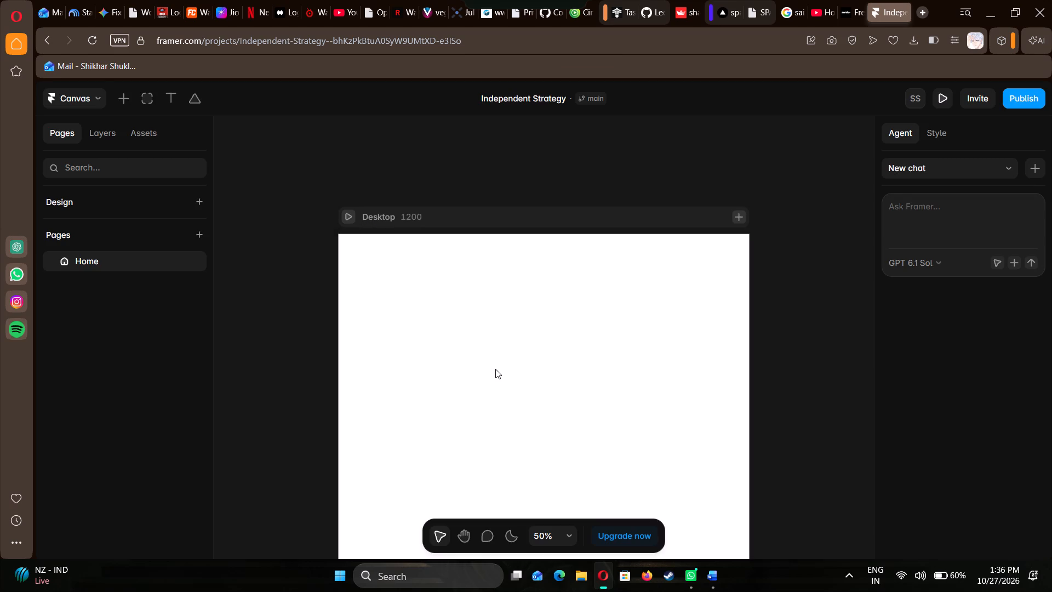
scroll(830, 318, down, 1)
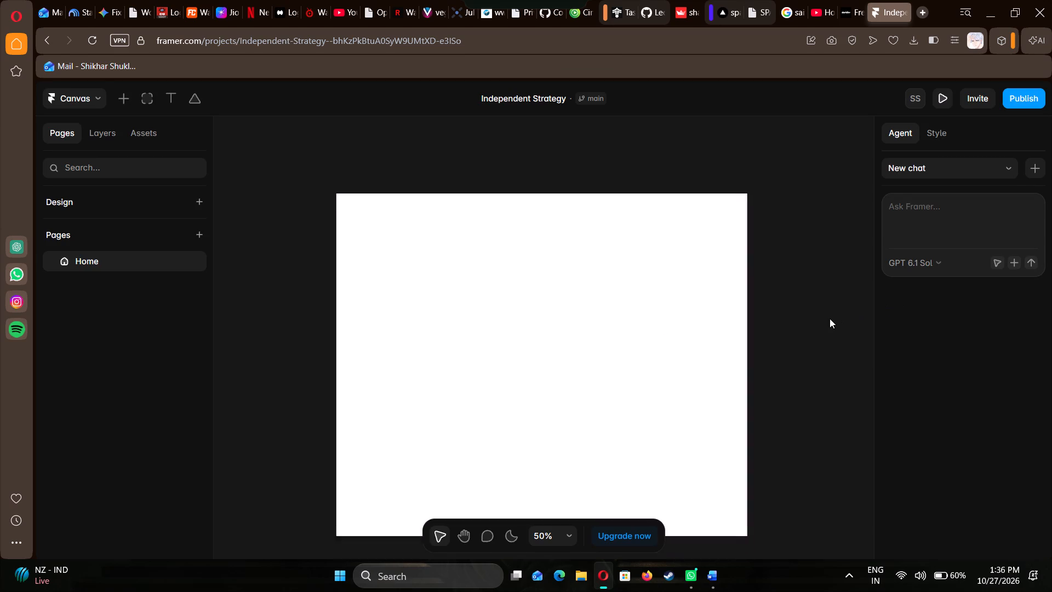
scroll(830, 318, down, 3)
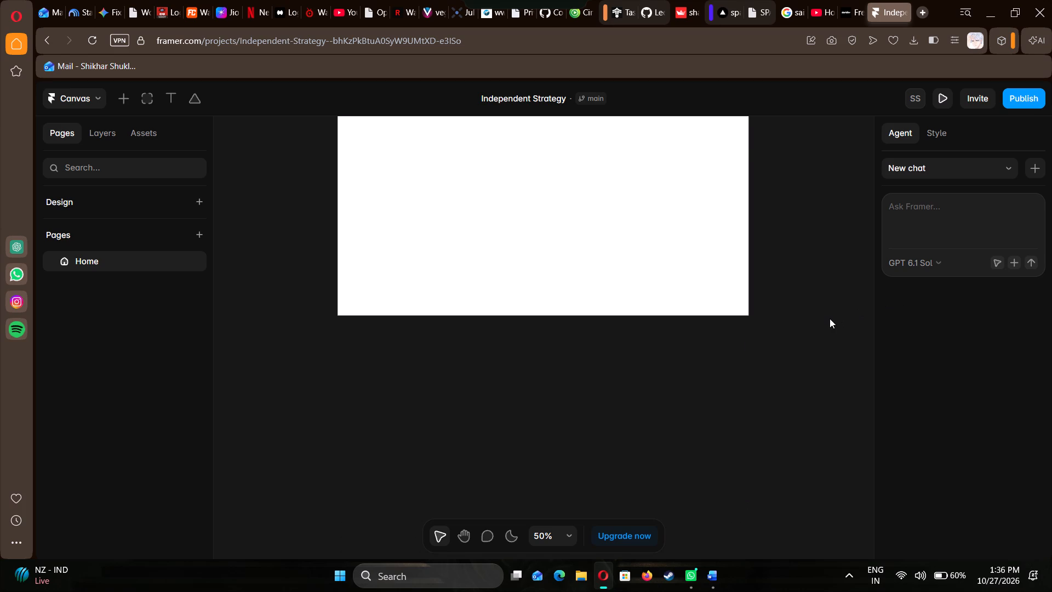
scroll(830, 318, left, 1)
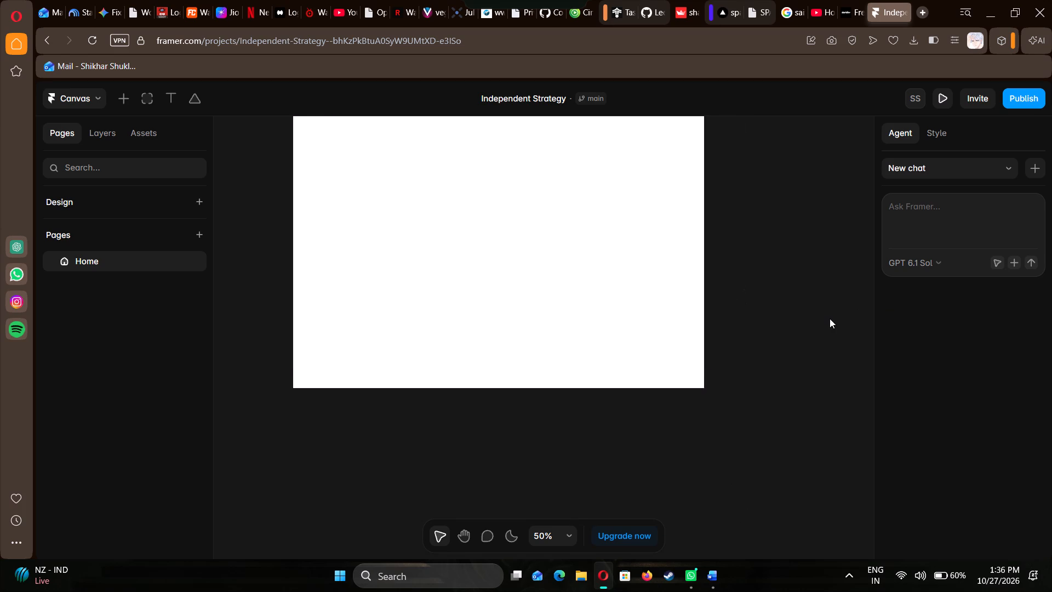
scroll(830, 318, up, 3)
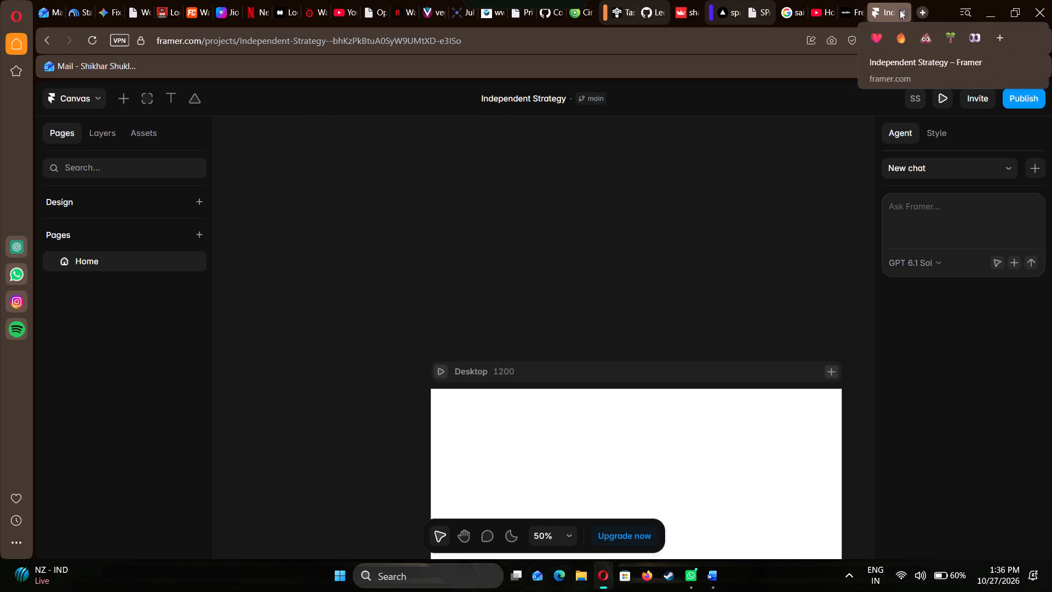
Close the Independent Strategy project page in the browser.
click(903, 8)
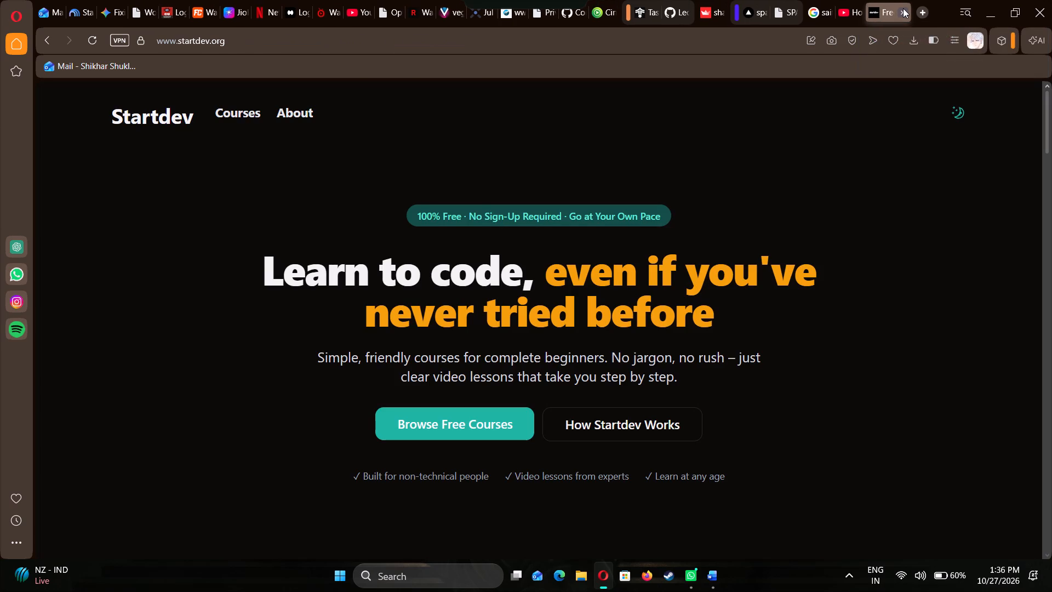
Look through the beginner courses offered on the Startdev page.
scroll(824, 236, down, 6)
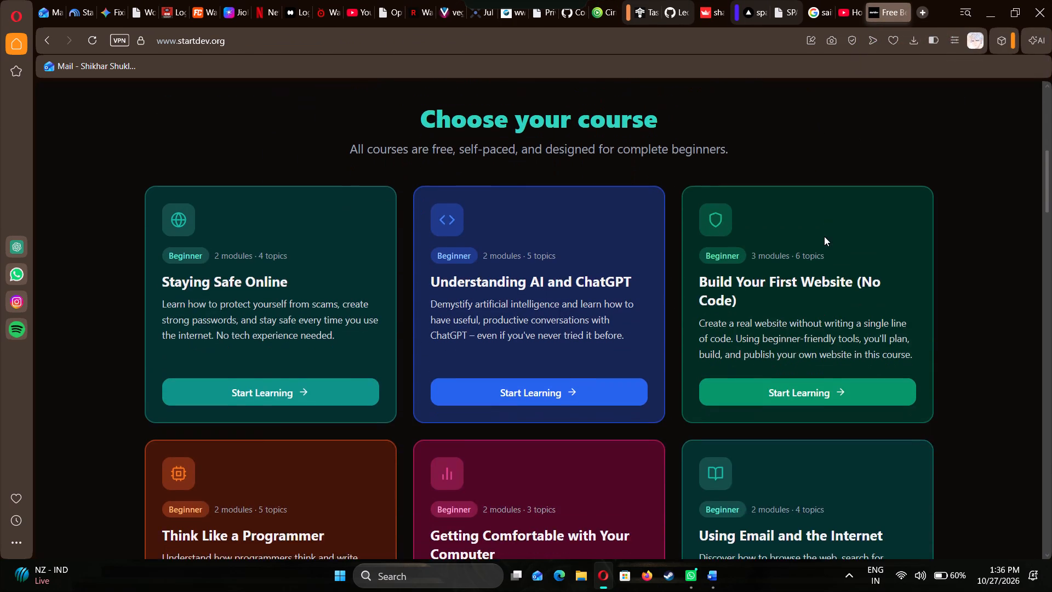
scroll(824, 236, down, 1)
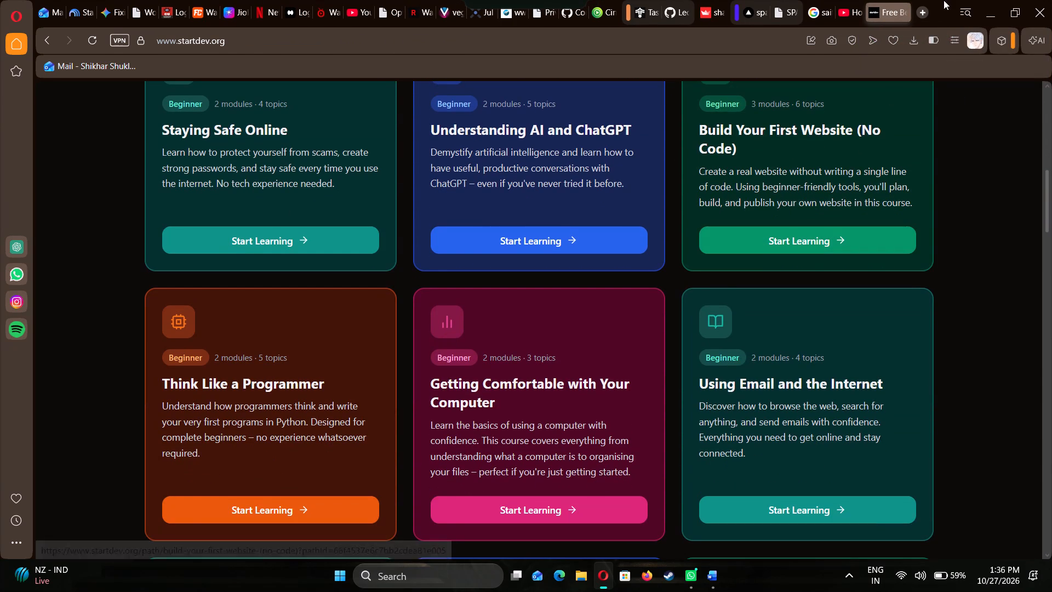
click(919, 16)
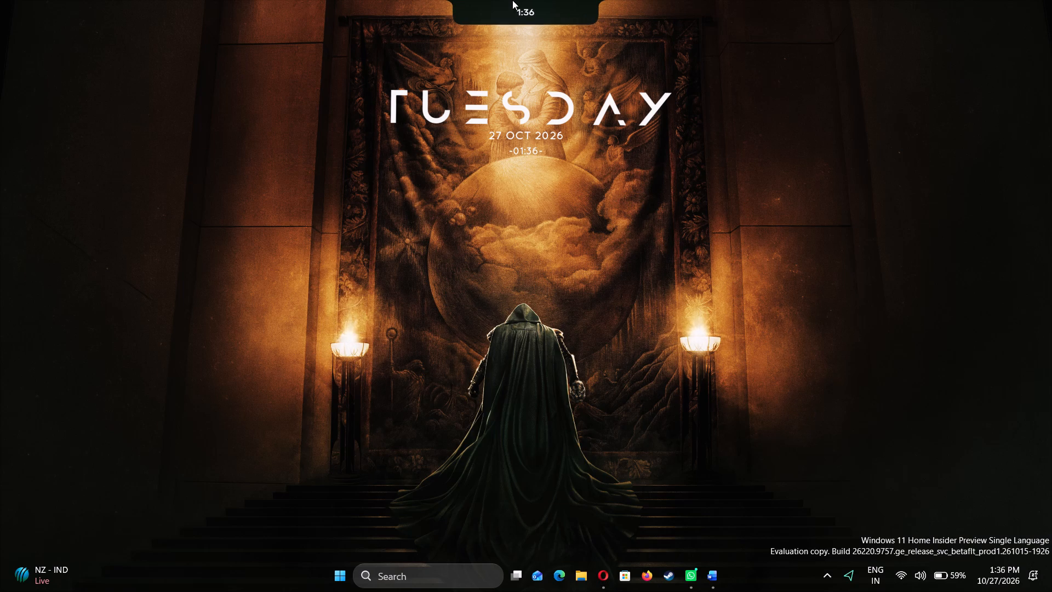
Expand the desktop clock widget to view its Controls page.
scroll(512, 0, up, 1)
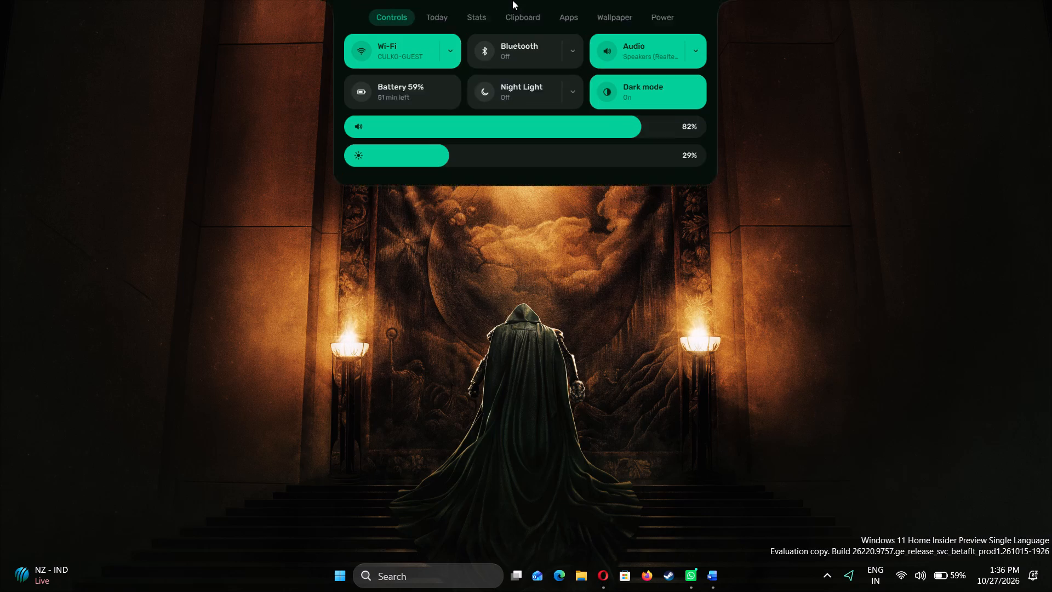
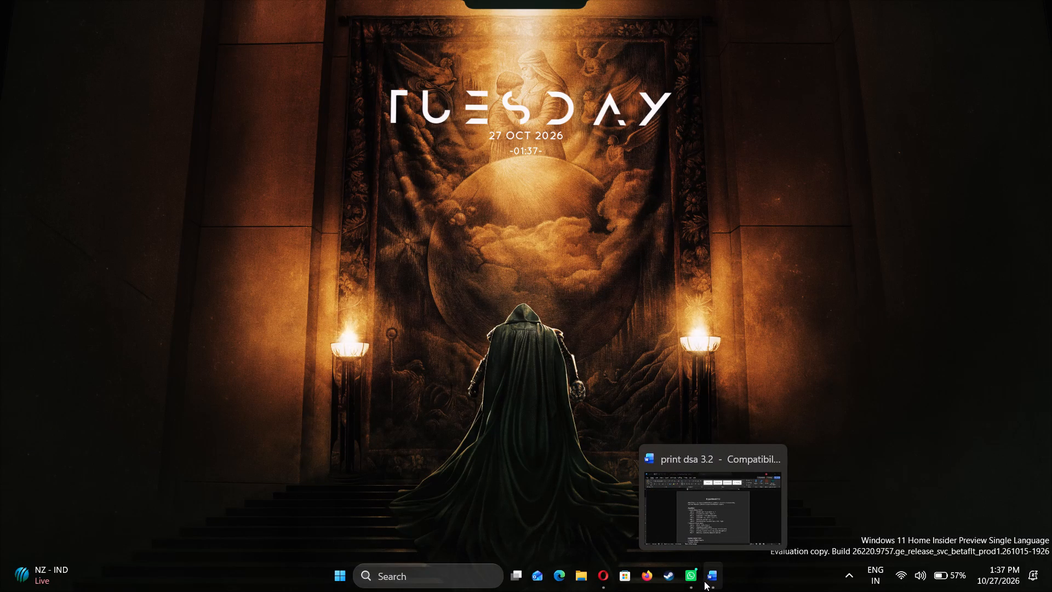
Switch to the print dsa 3.2 document in Word and place the text cursor at the end of the "Experiment 3.2" heading.
click(708, 534)
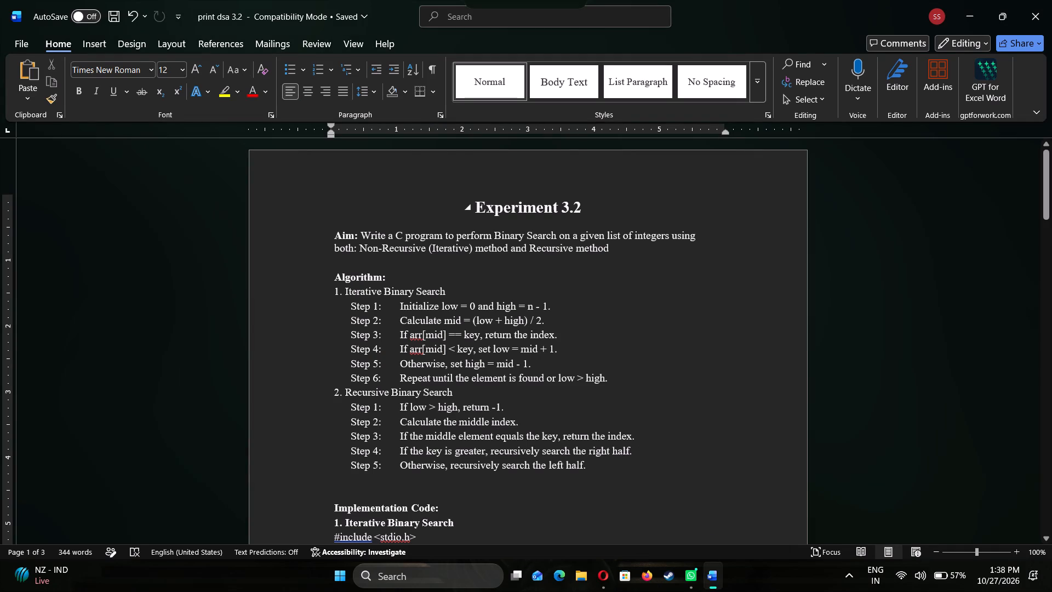
click(584, 207)
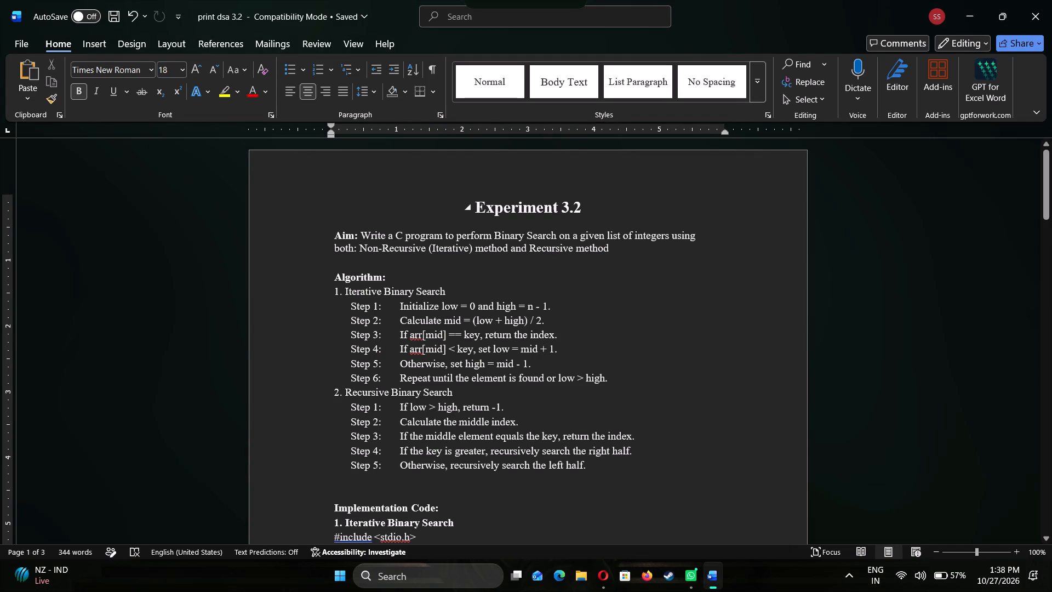
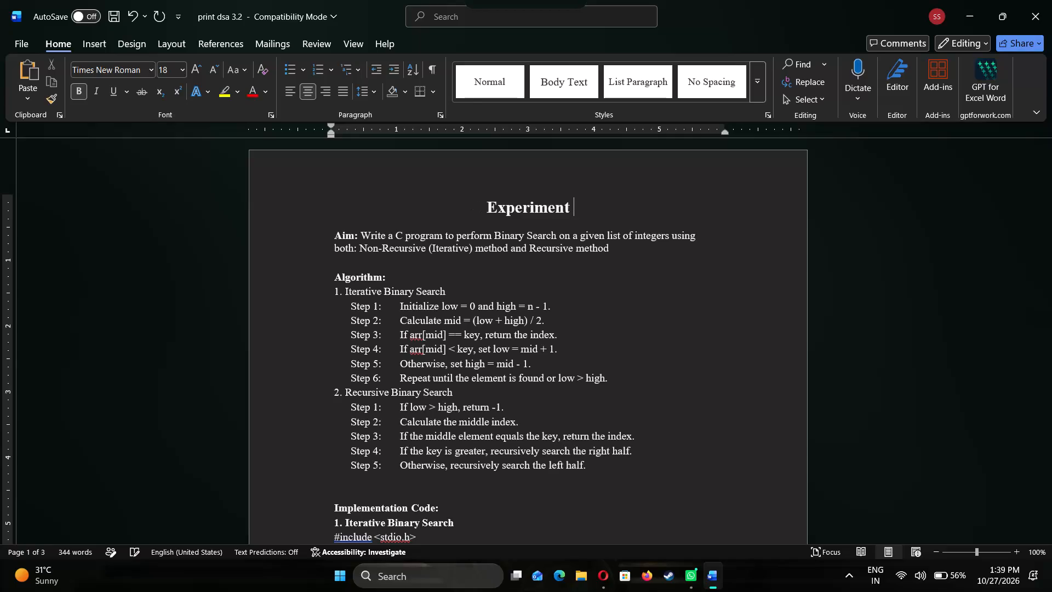
Complete the document's title heading with the experiment number 9, so it reads "Experiment 9".
key(9)
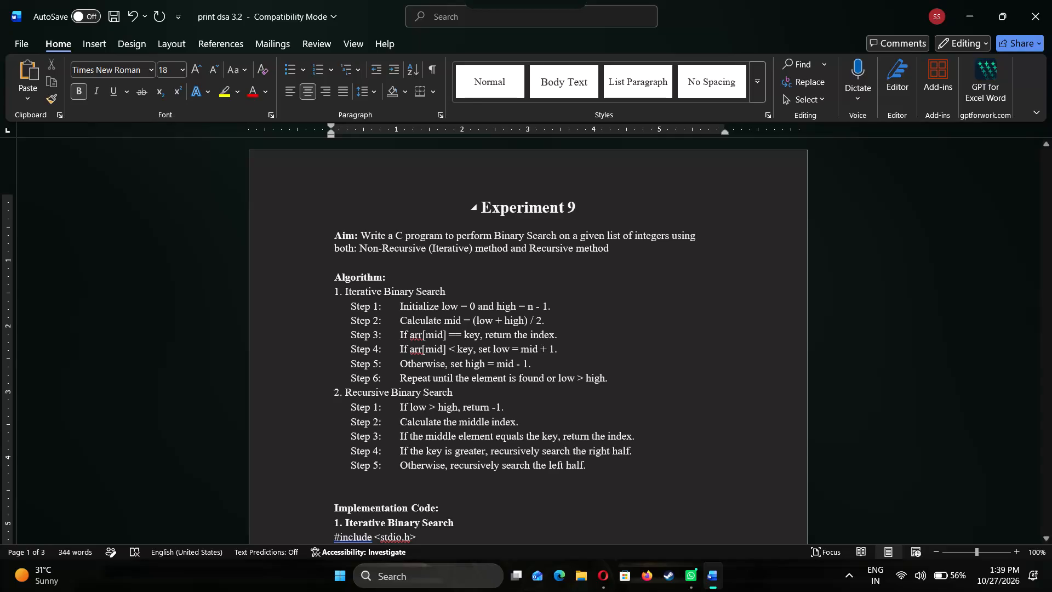
Open the file management view for the print dsa 3.2 document.
click(14, 43)
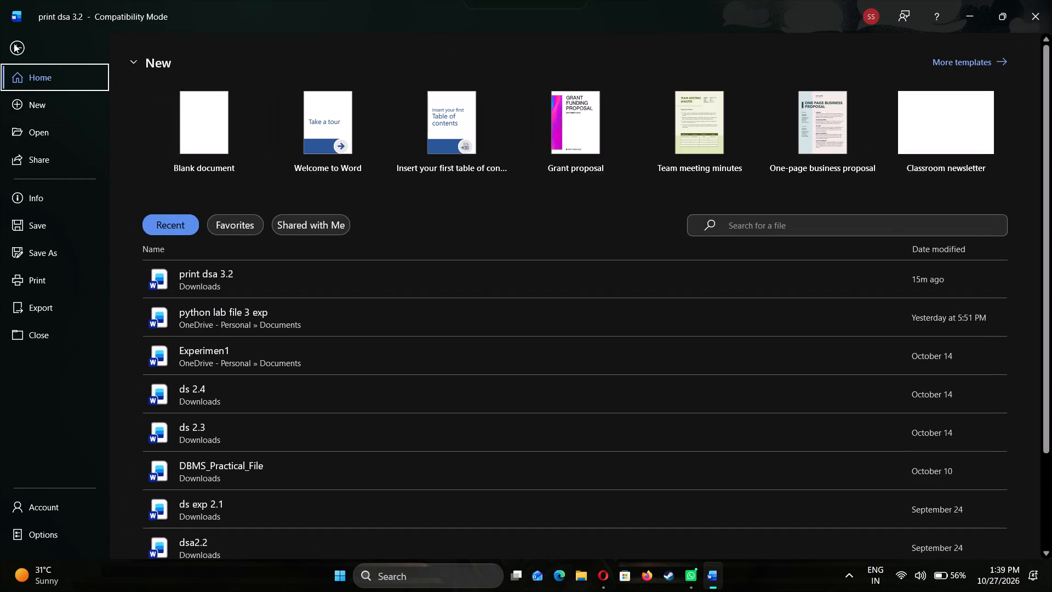
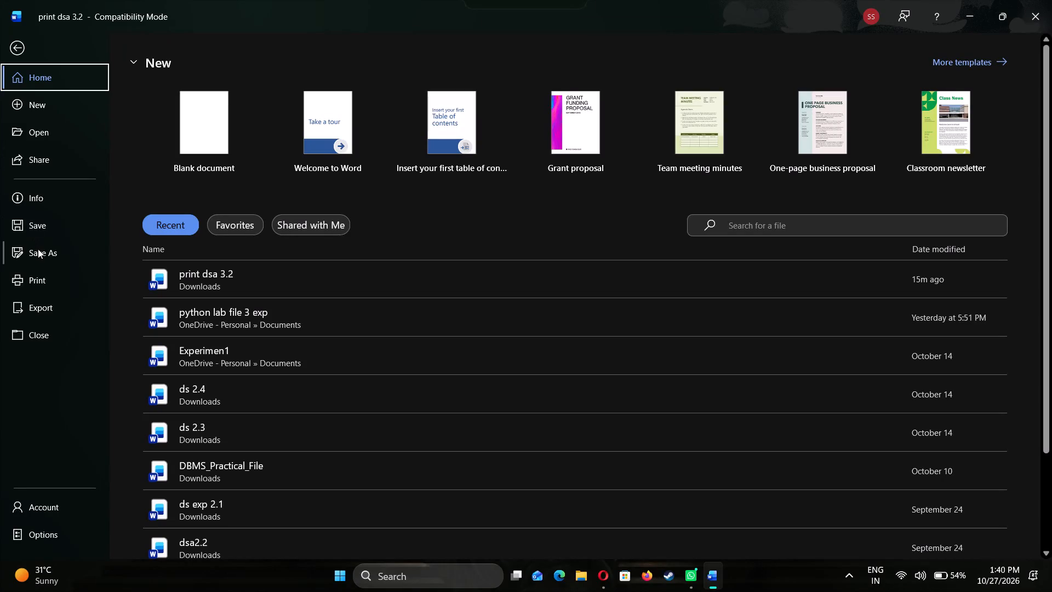
Start a Save As of the print dsa 3.2 document, choosing This PC as the save location.
click(16, 48)
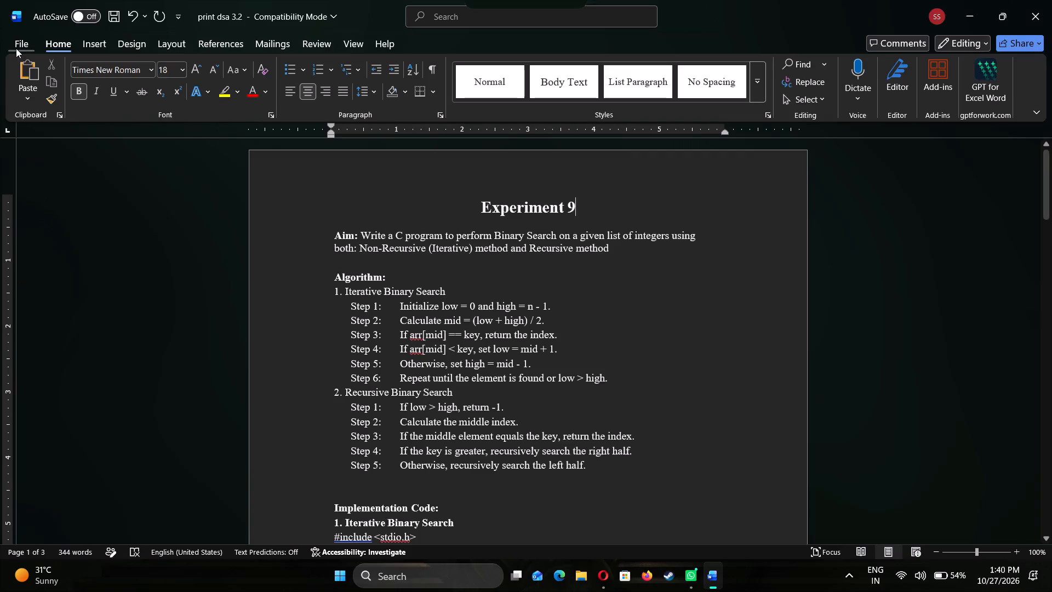
click(27, 42)
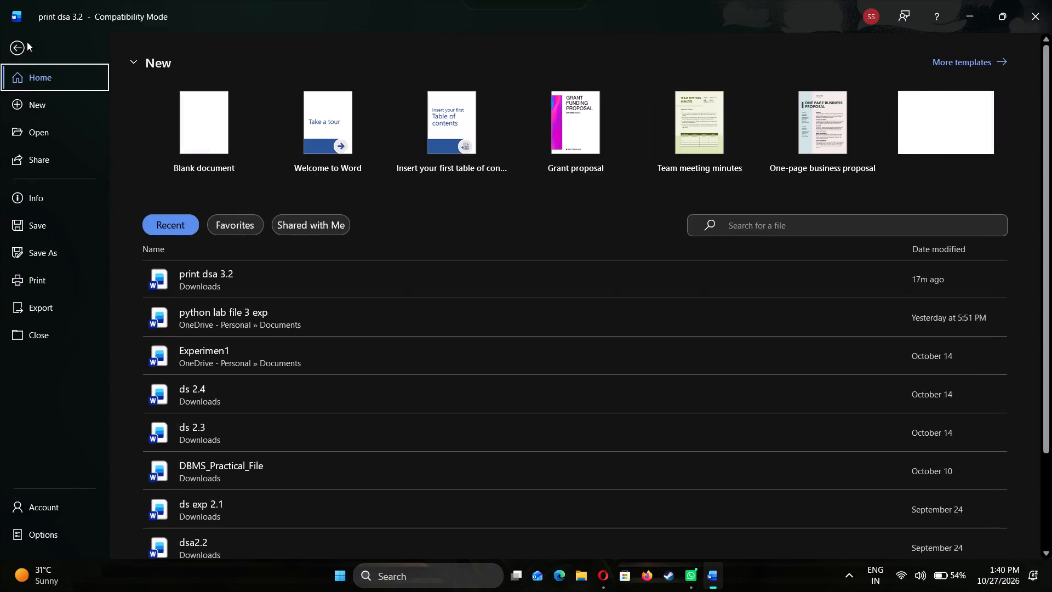
click(57, 254)
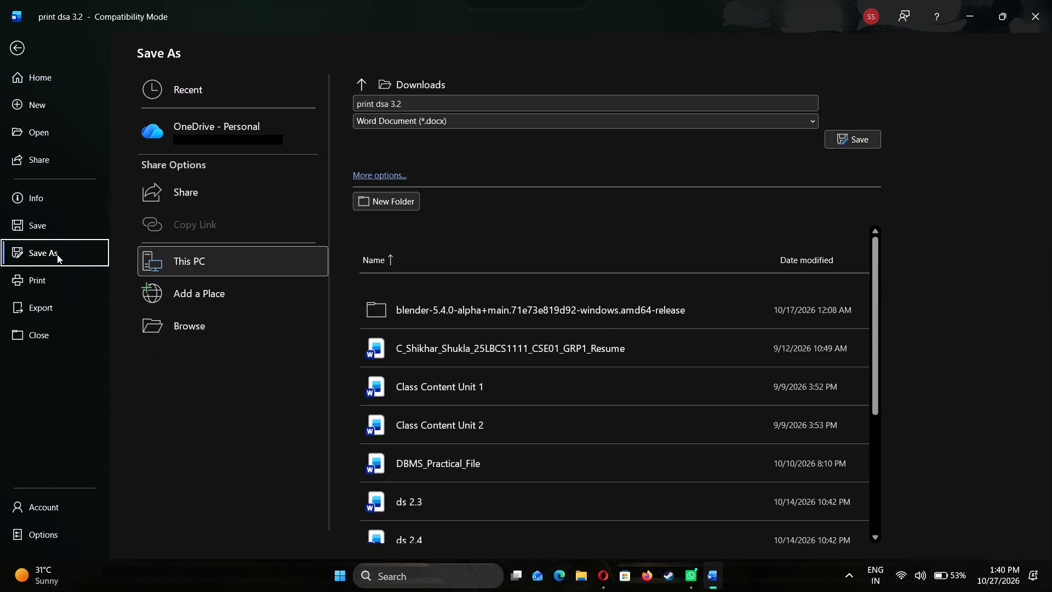
click(244, 258)
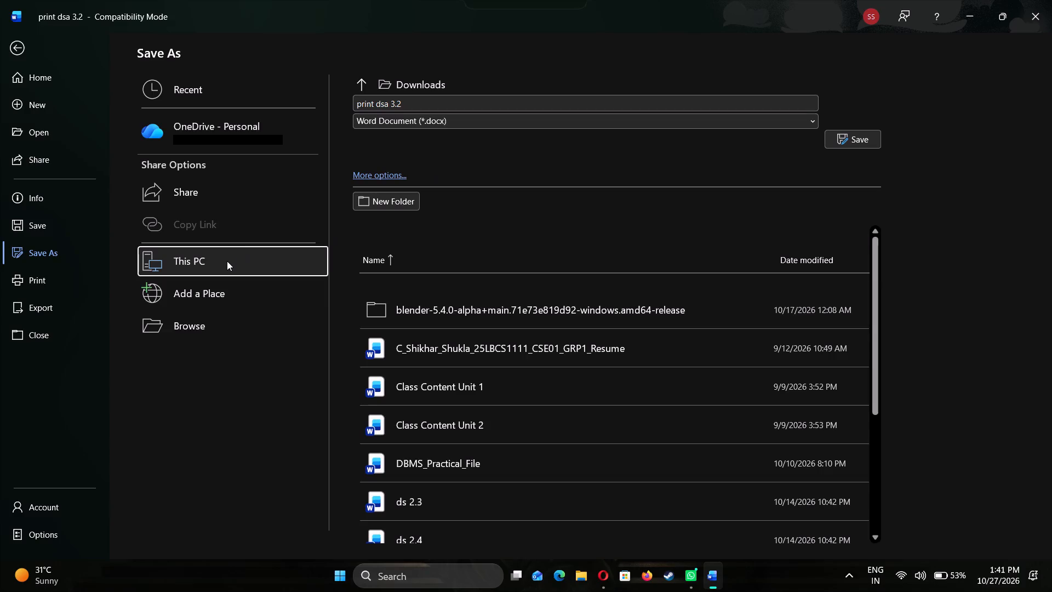
Save the document in the Downloads folder as a PDF named "dsa 9 exp".
click(227, 262)
click(653, 126)
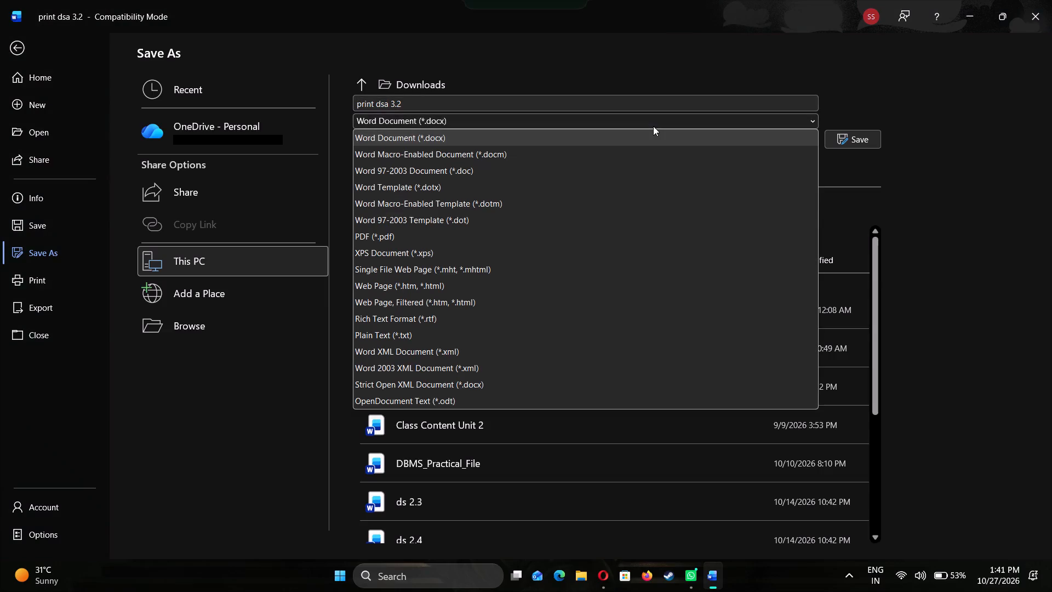
click(461, 236)
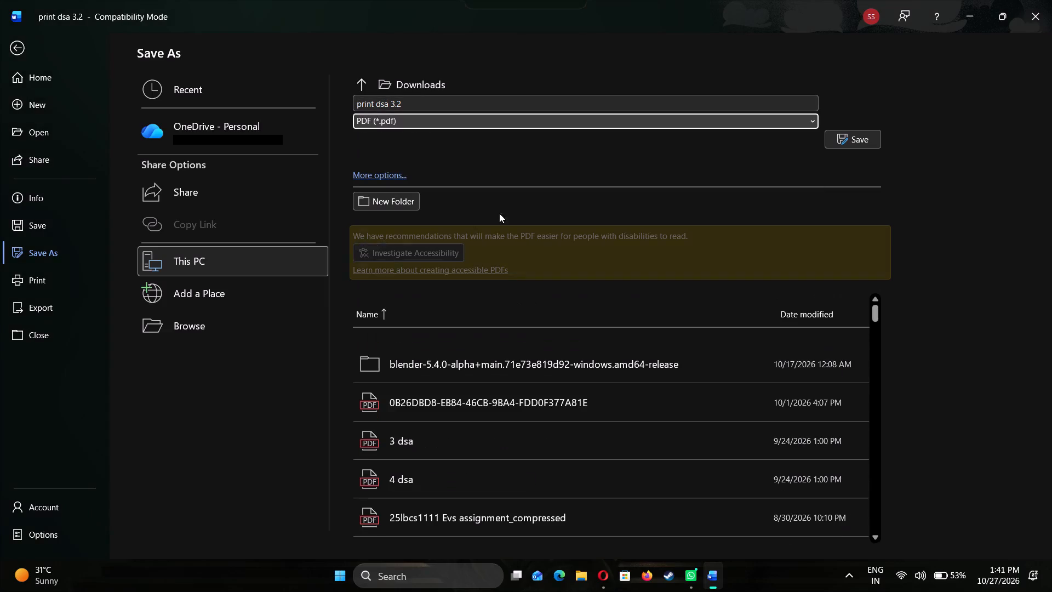
click(466, 106)
key(BackSpace)
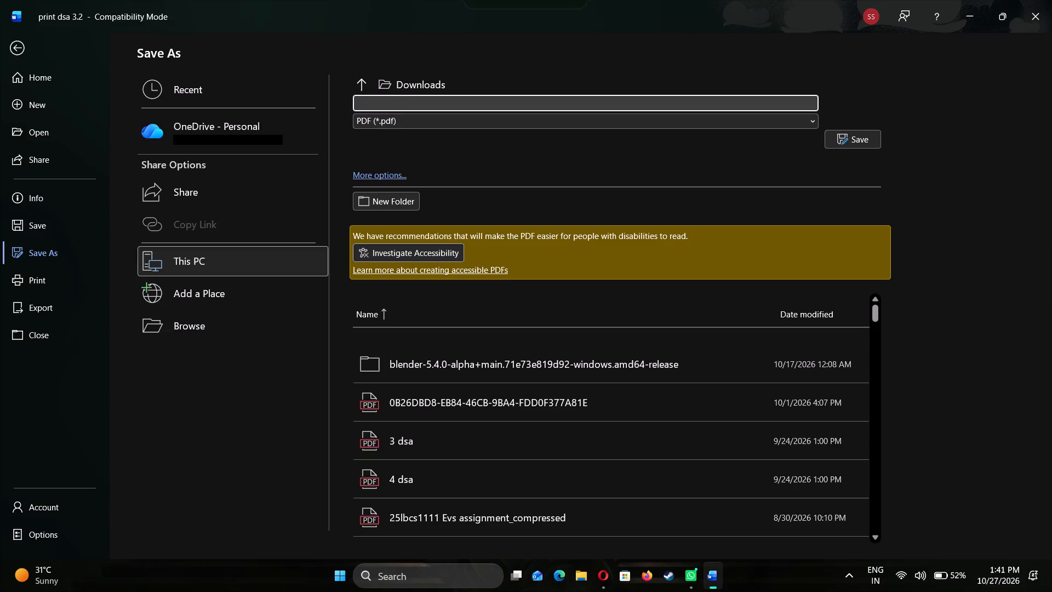
text(da)
key(BackSpace)
text(sa)
key(space)
key(9)
key(space)
text(exp)
click(844, 139)
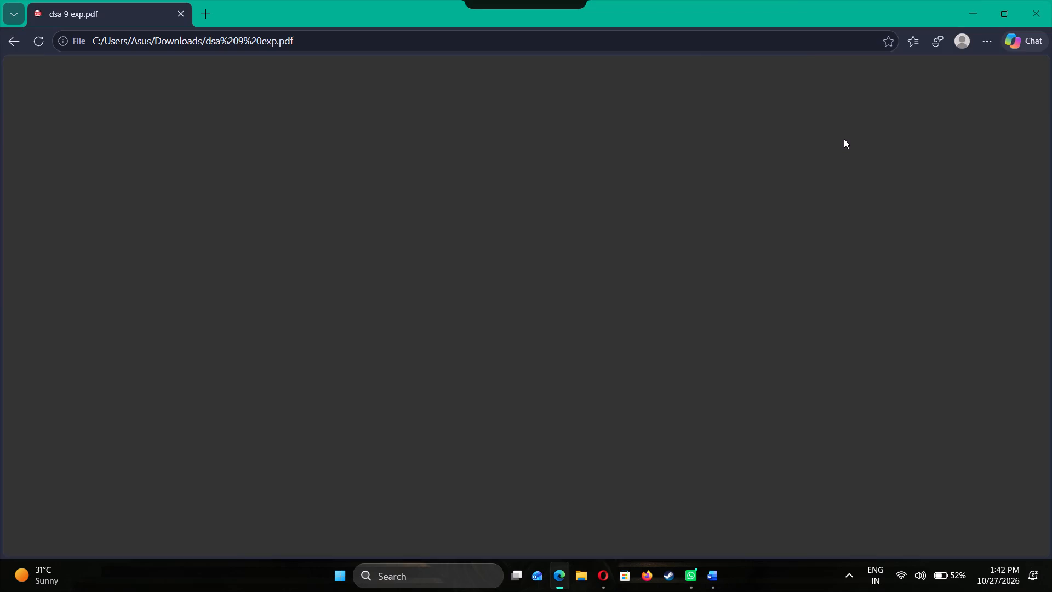
Look through the exported PDF and save it again as "dsa 9 exp" in Downloads, replacing the existing file.
scroll(671, 316, down, 8)
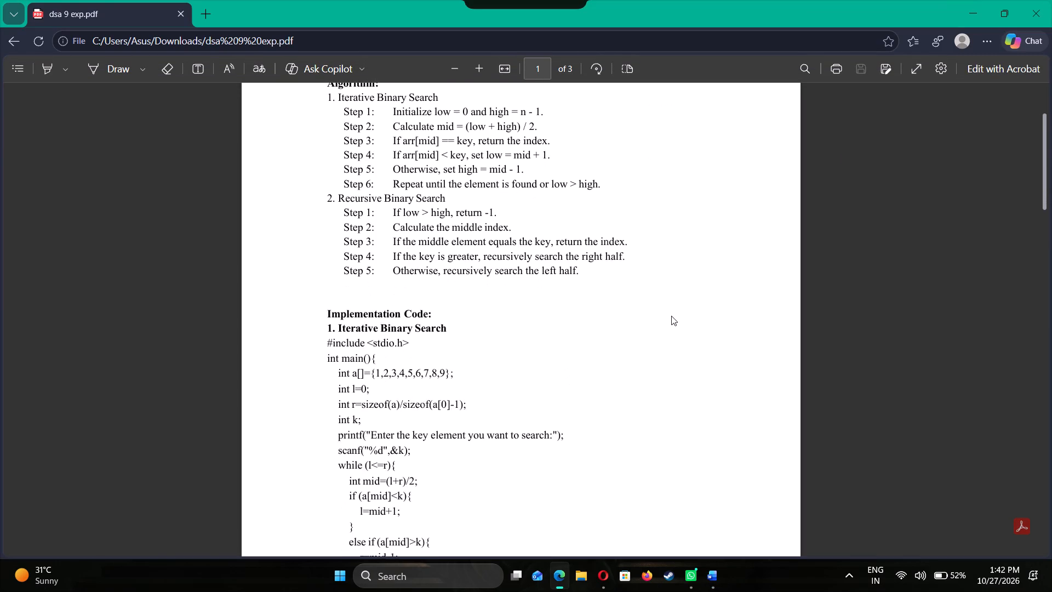
scroll(671, 316, down, 3)
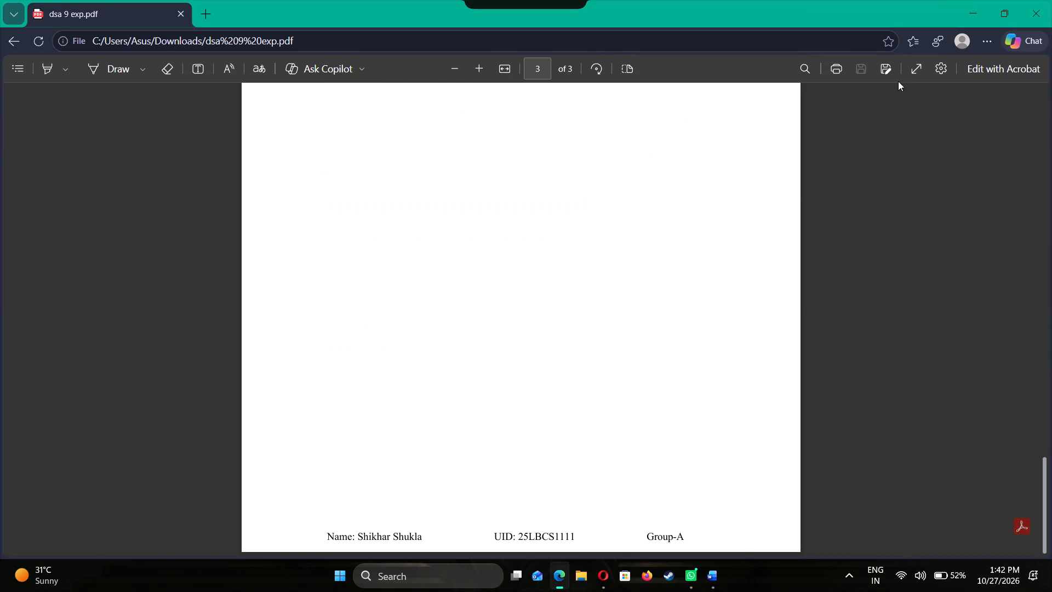
click(887, 72)
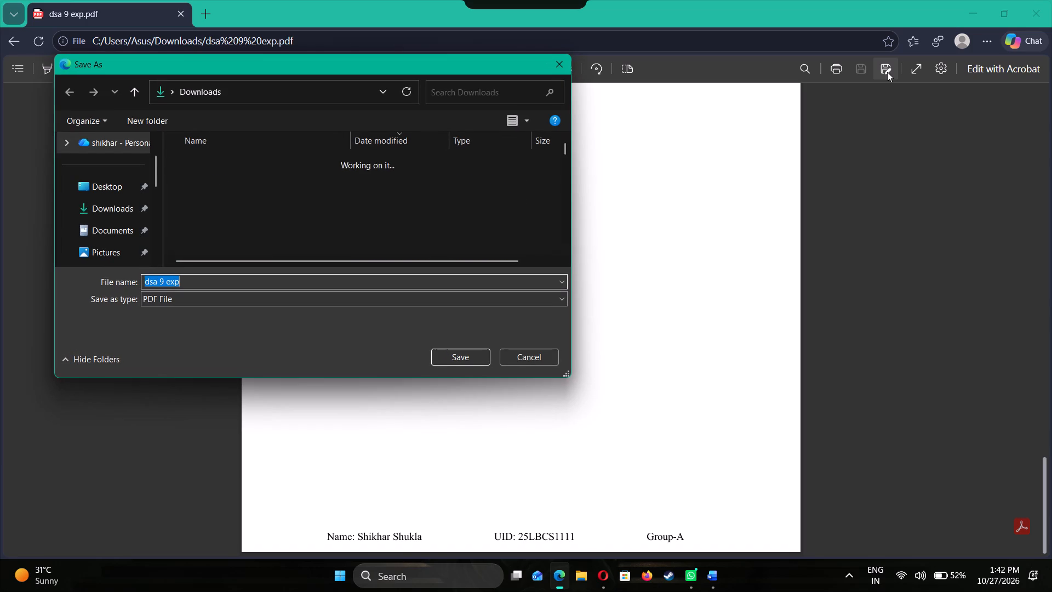
click(473, 356)
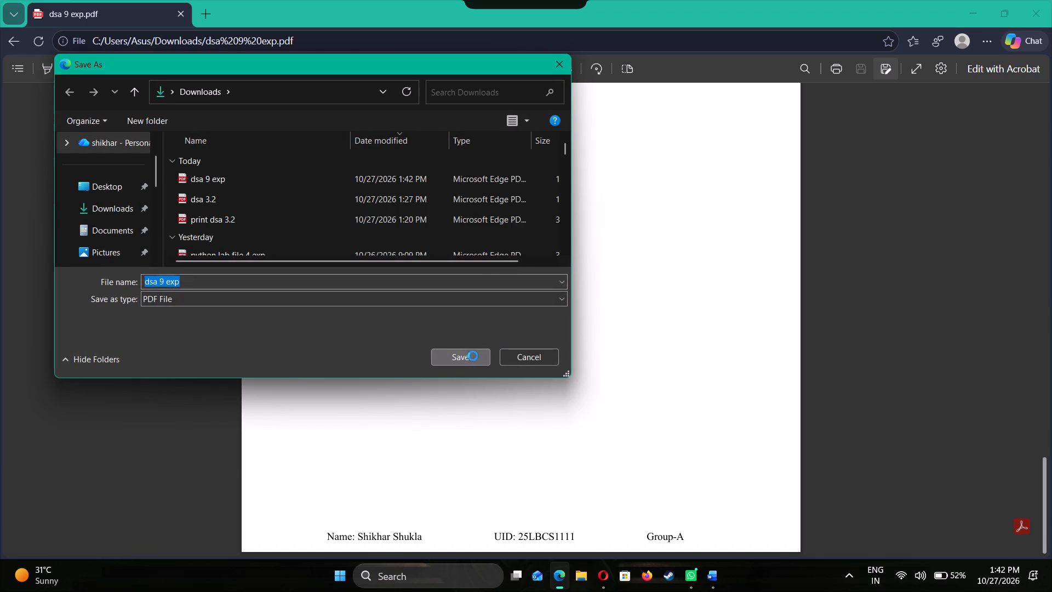
click(562, 289)
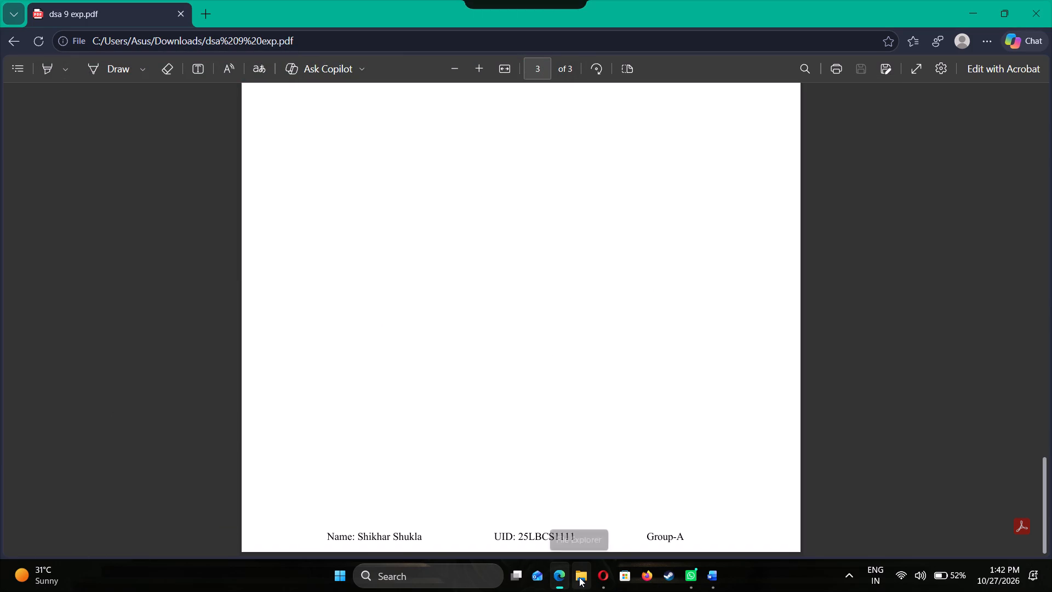
Switch to File Explorer, open the "dsa 9 exp" PDF from Downloads, and review its pages.
click(579, 577)
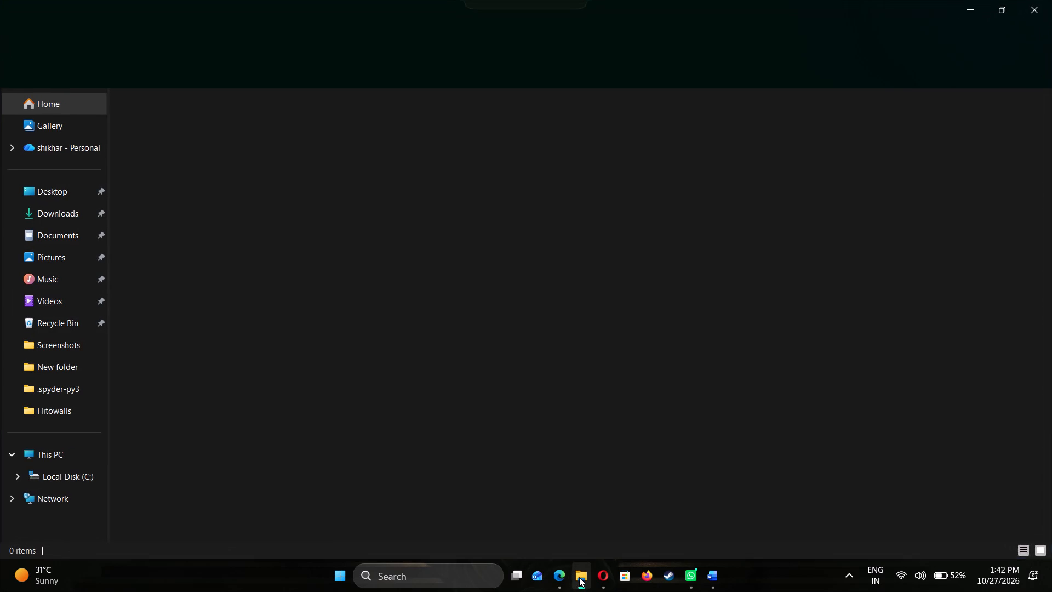
click(43, 208)
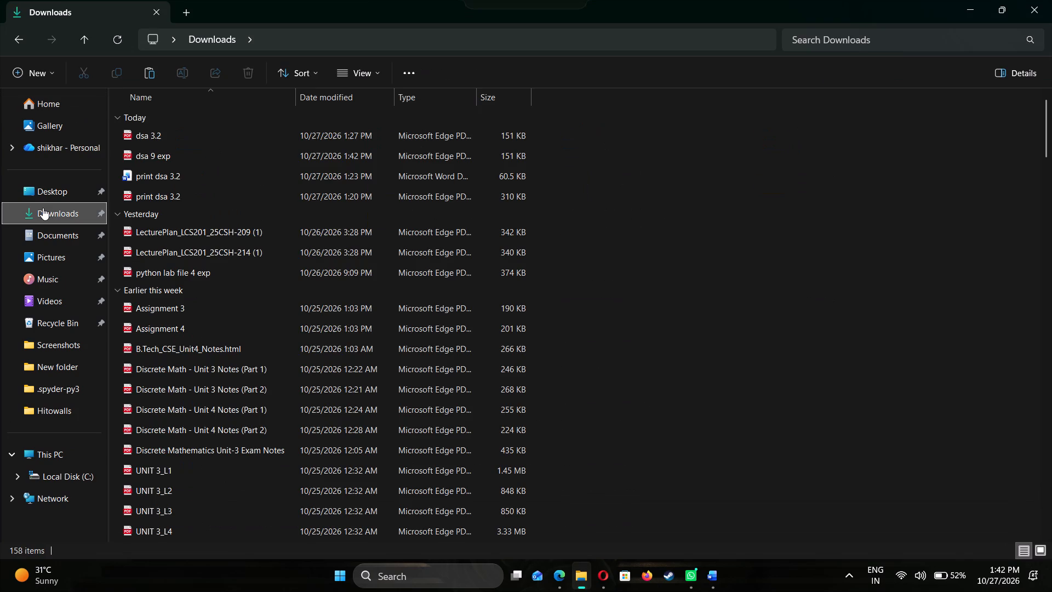
scroll(167, 182, up, 3)
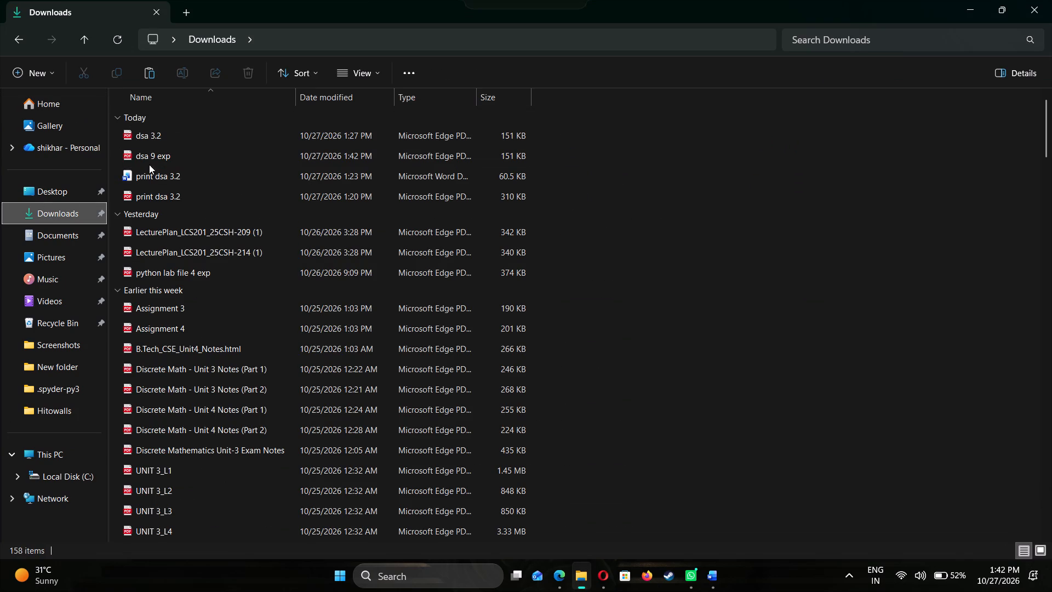
double_click(156, 158)
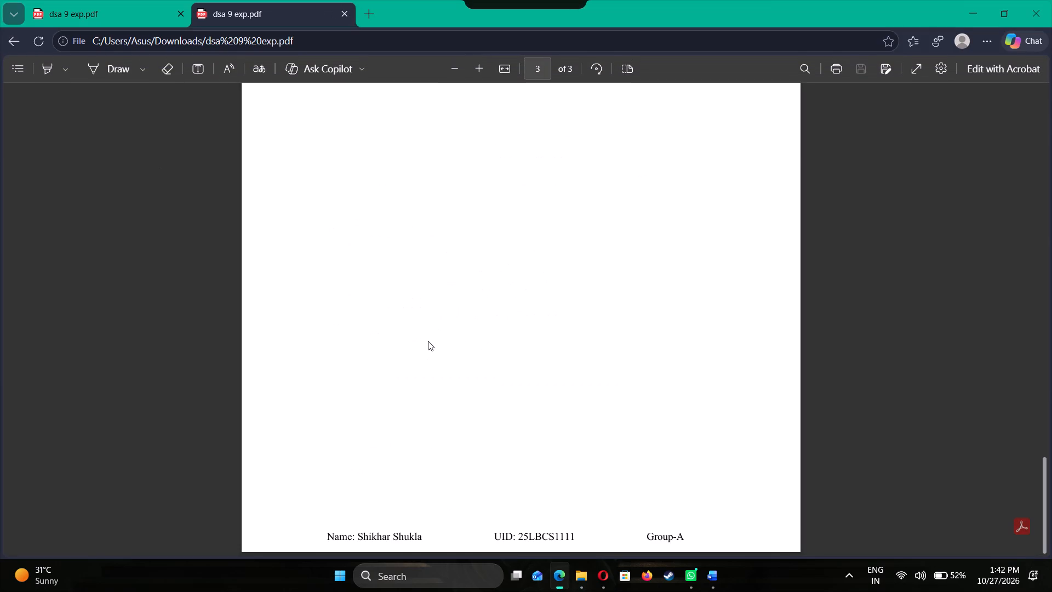
scroll(428, 341, down, 3)
scroll(428, 341, up, 2)
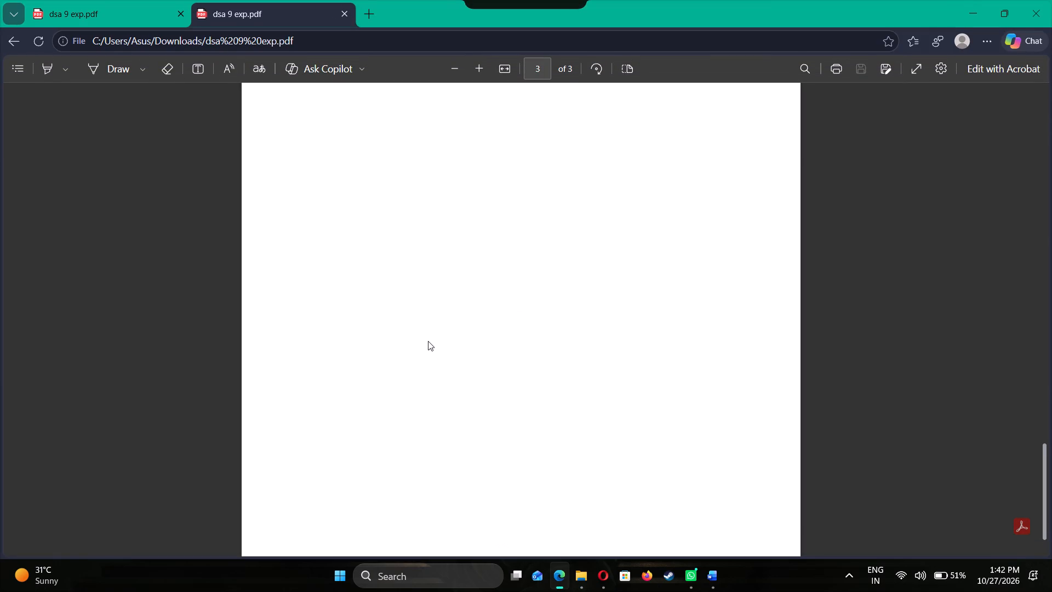
scroll(428, 341, up, 6)
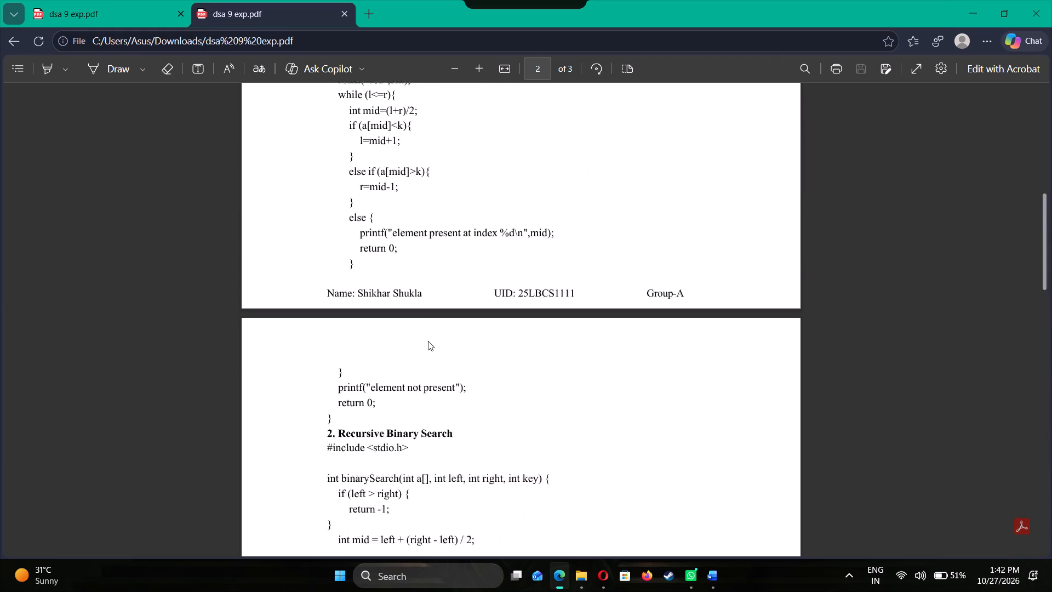
Check the "dsa 9 exp" PDF from its first page through to the last page, and close the viewer.
scroll(428, 341, up, 7)
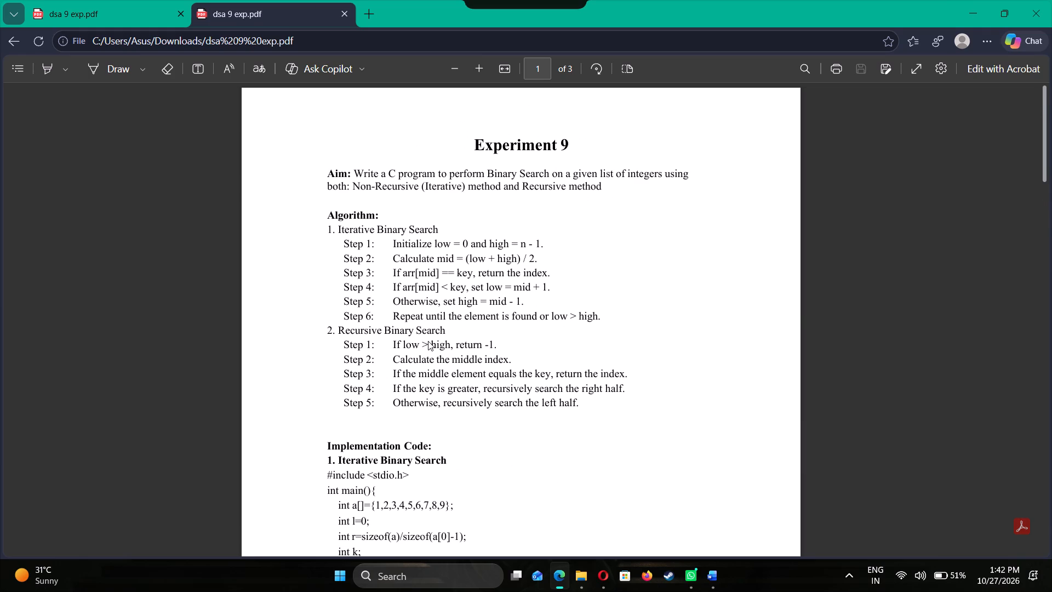
scroll(428, 341, down, 15)
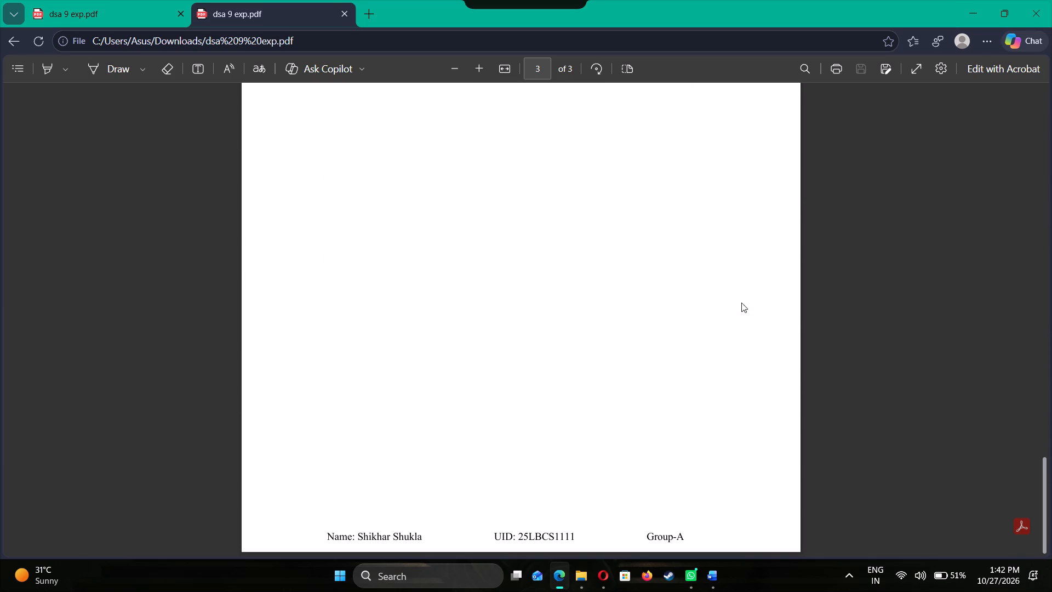
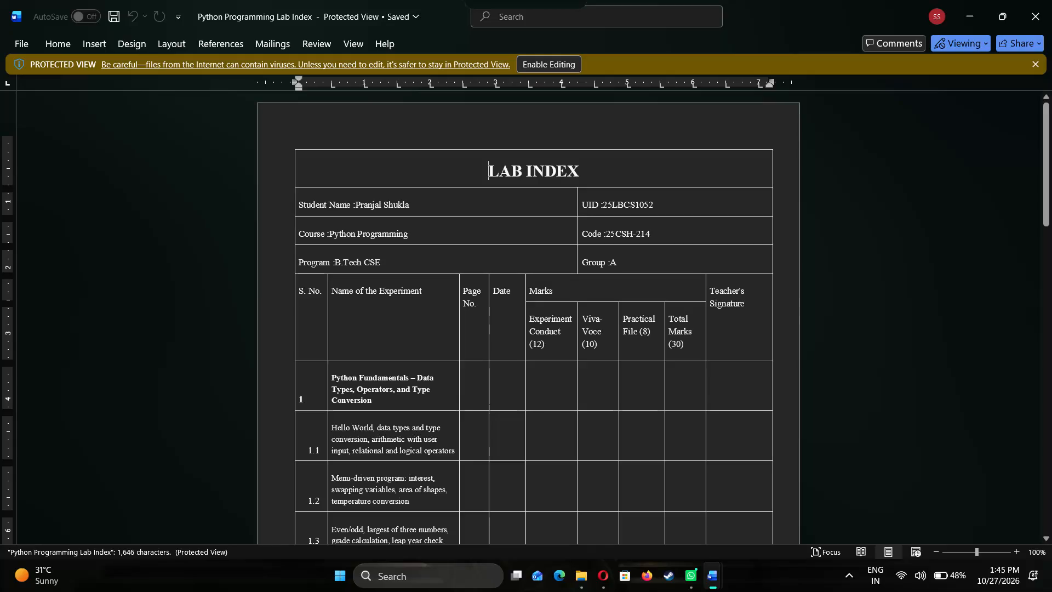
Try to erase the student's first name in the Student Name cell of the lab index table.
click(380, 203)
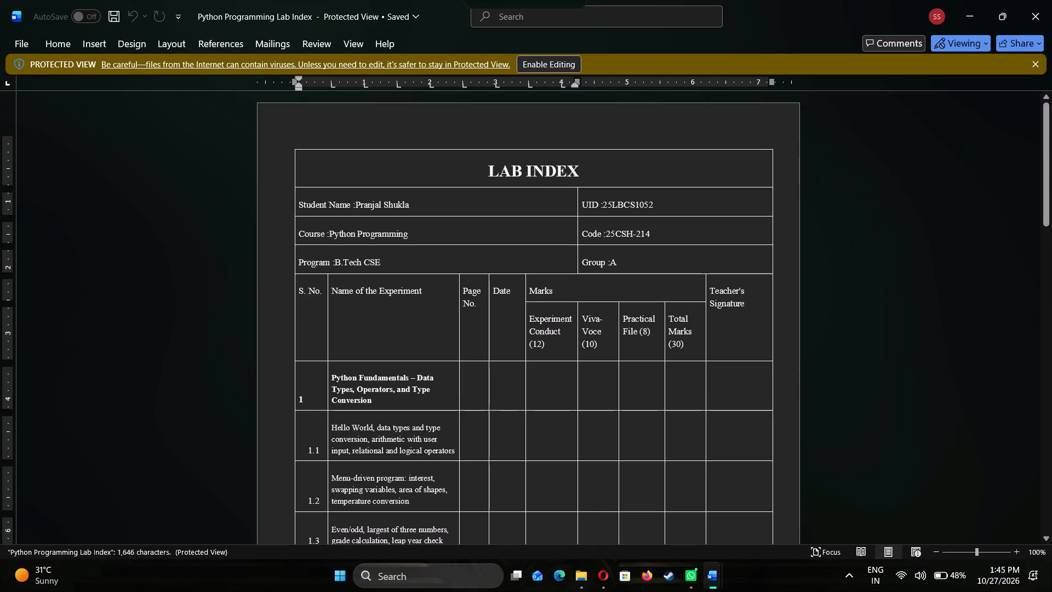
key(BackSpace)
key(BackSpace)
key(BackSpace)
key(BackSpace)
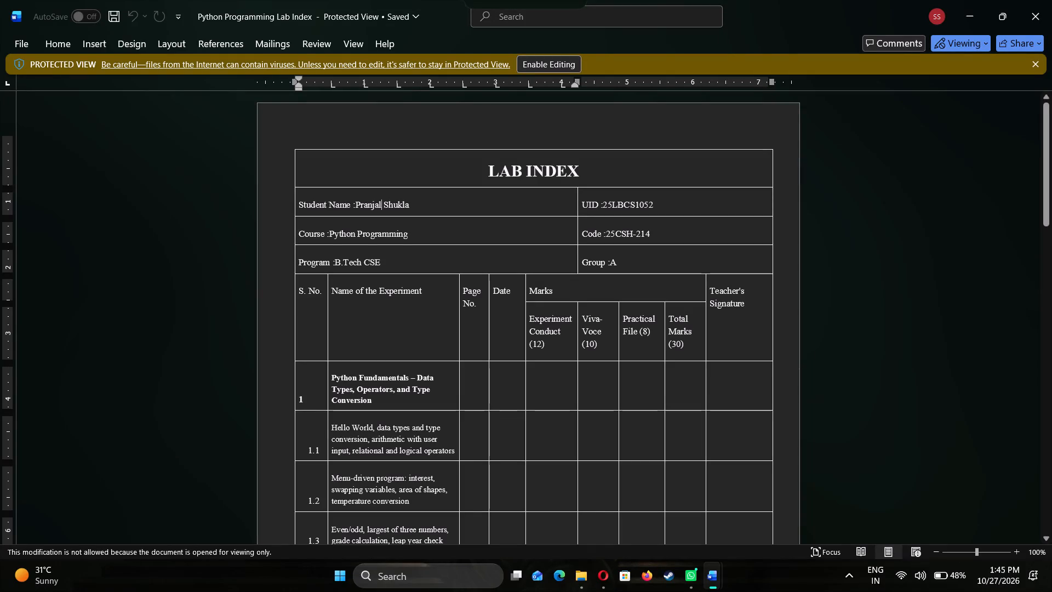
Enable editing for the protected Python Programming Lab Index document.
click(547, 64)
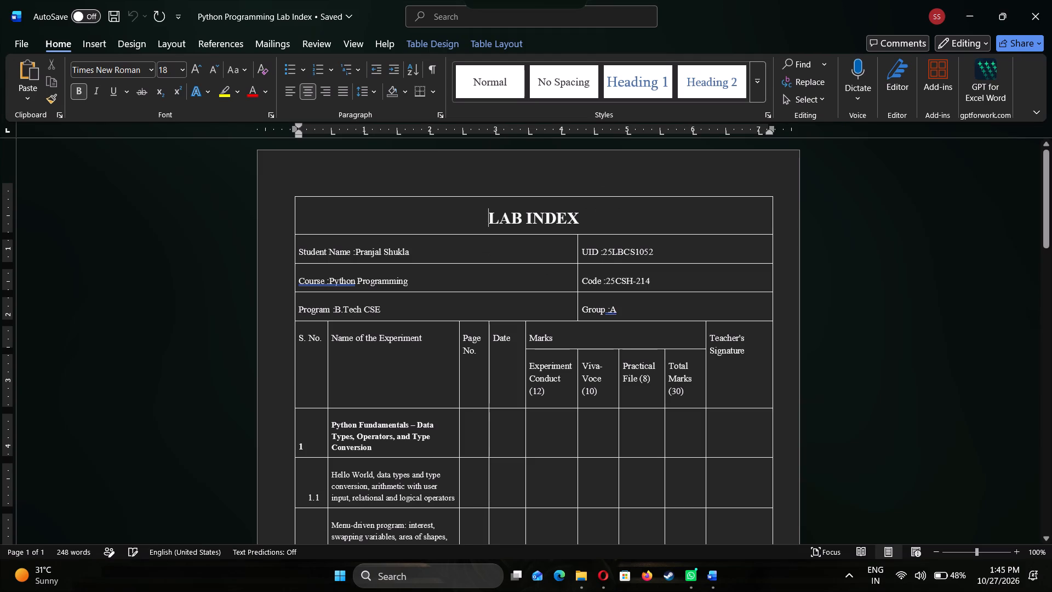
Replace the first name in the lab index's Student Name cell with the new student's first name, keeping the surname.
click(381, 249)
key(BackSpace)
key(BackSpace)
key(BackSpace)
key(BackSpace)
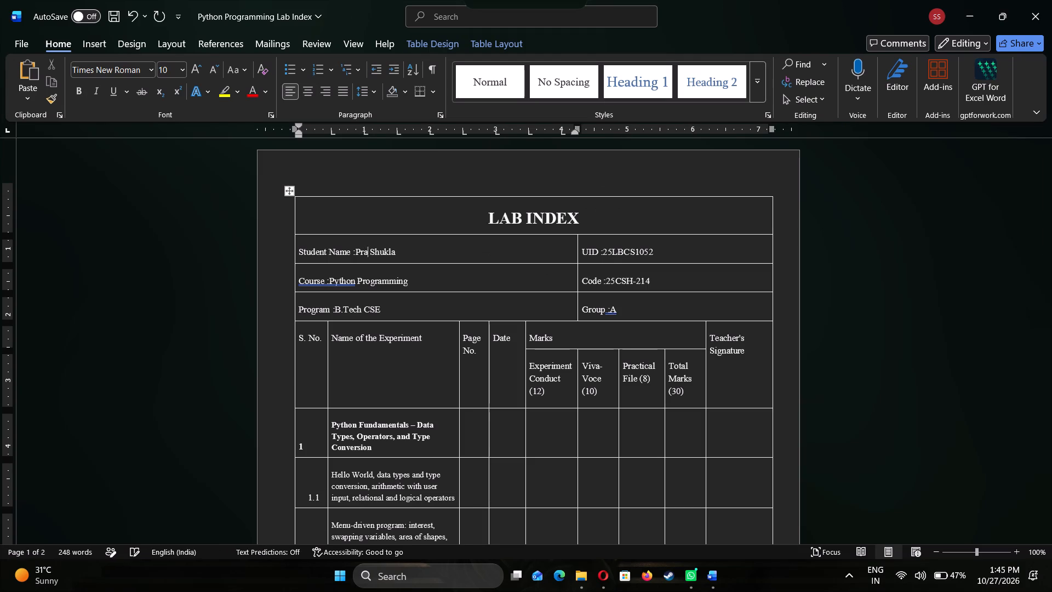
key(BackSpace)
key(BackSpace)
key(BackSpace)
text(hikhar)
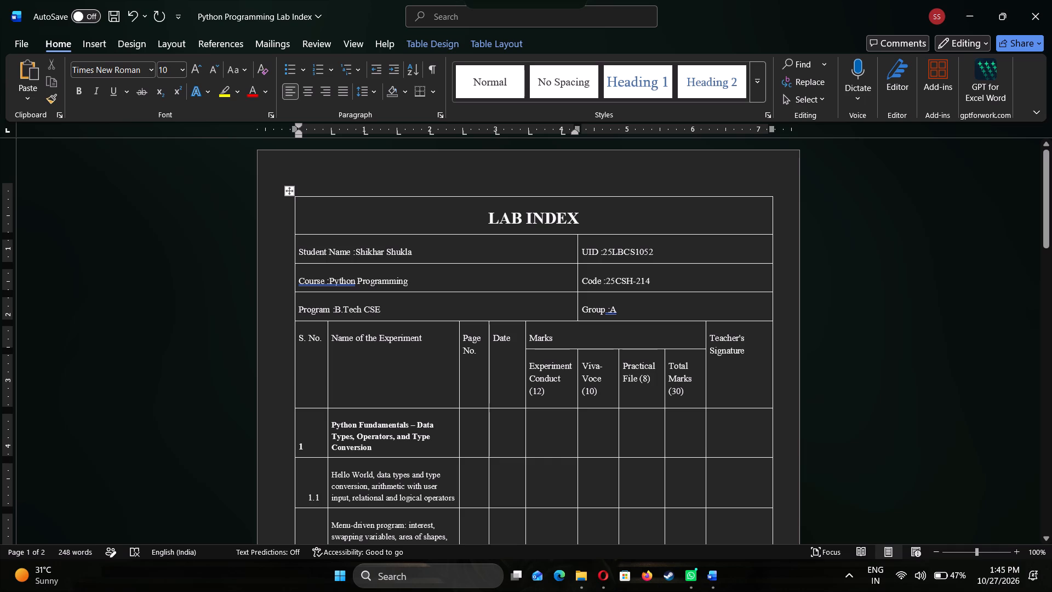
Replace the last three digits of the UID in the lab index header with those of the new student's UID.
click(655, 251)
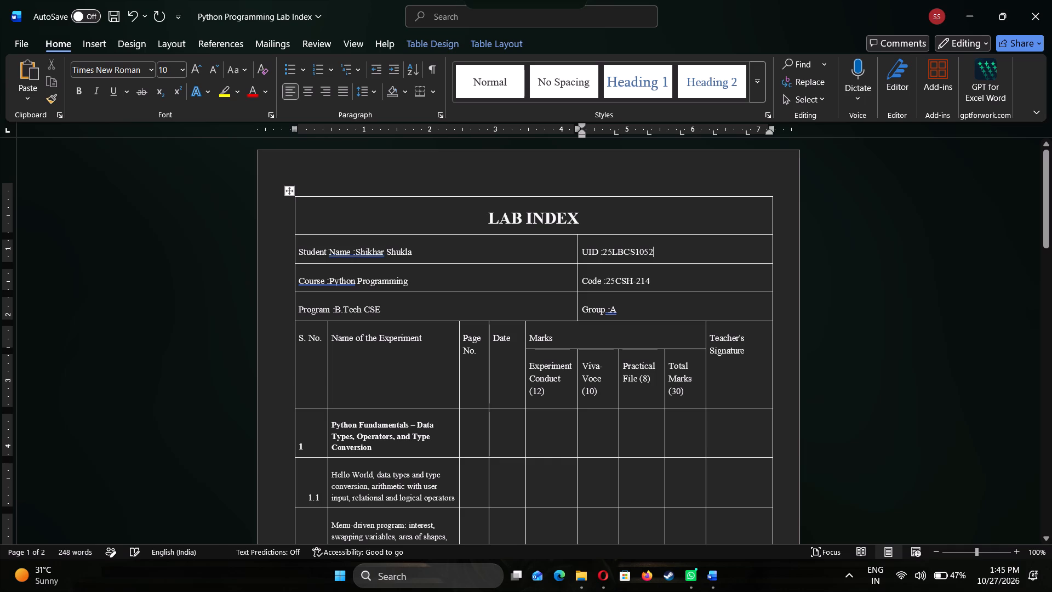
key(BackSpace)
key(BackSpace)
key(BackSpace)
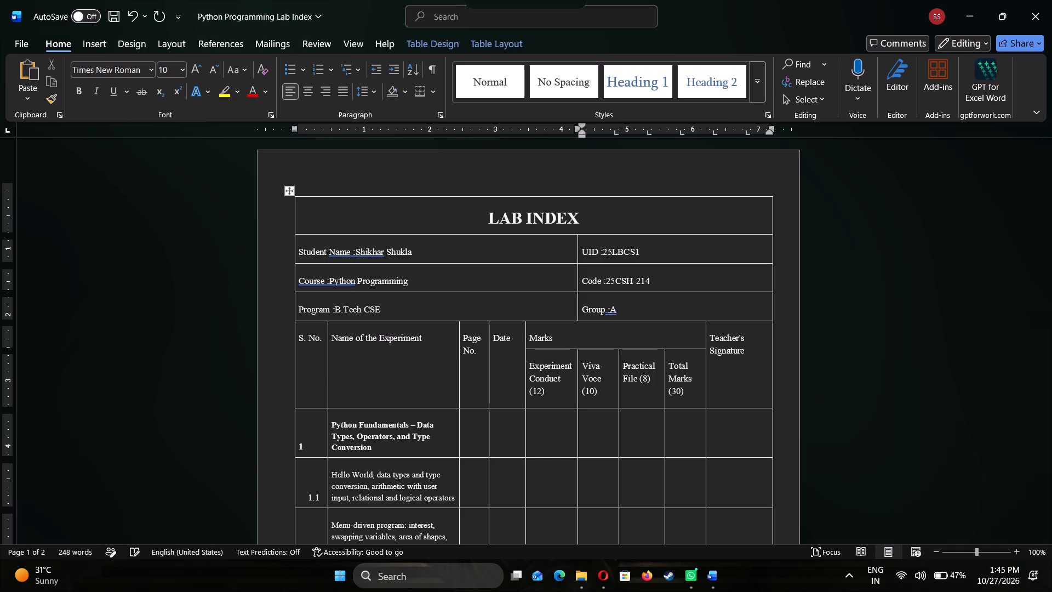
text(111)
Look through the experiment rows of the lab index table down to its end and return to the header.
scroll(684, 366, down, 1)
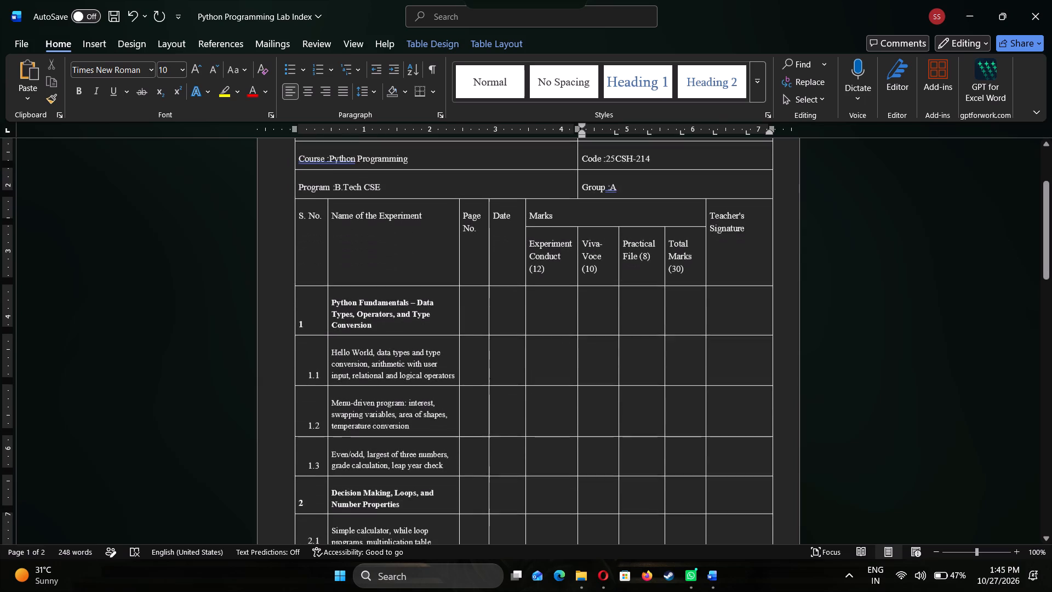
scroll(684, 366, down, 3)
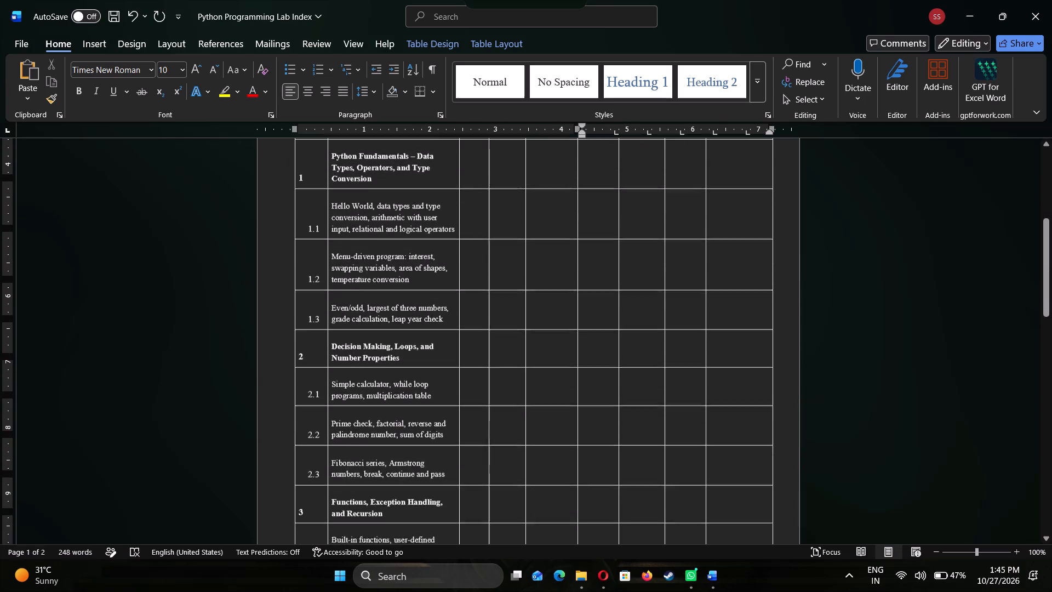
scroll(684, 366, down, 3)
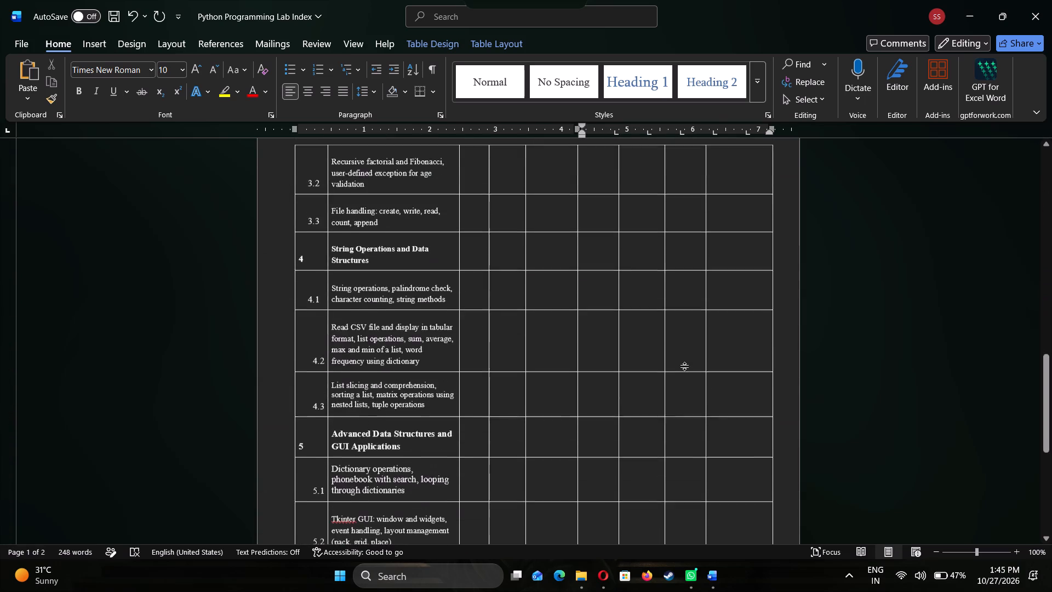
scroll(684, 366, down, 1)
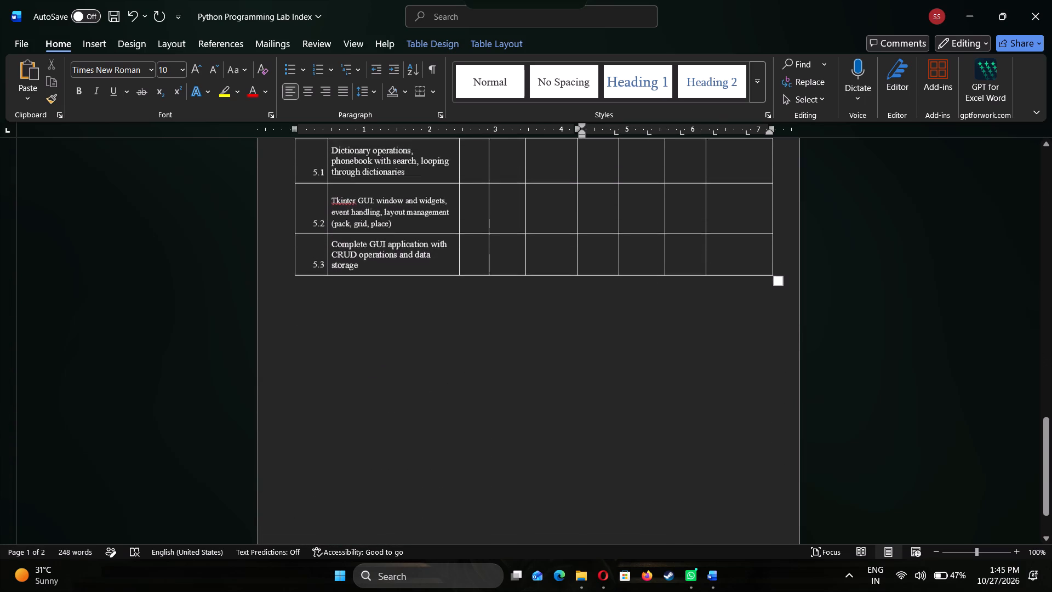
scroll(684, 366, up, 10)
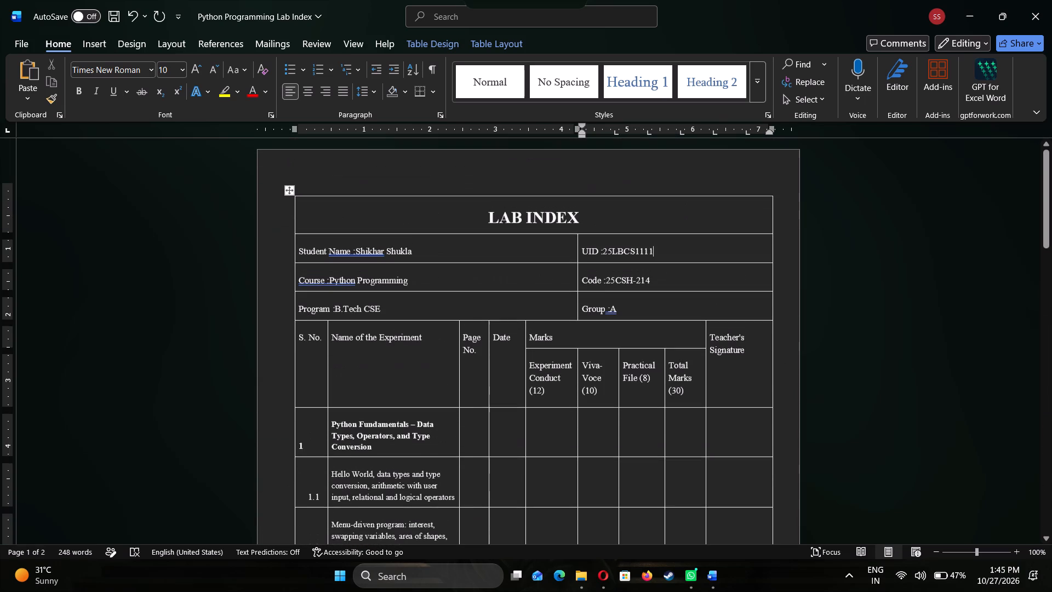
Save the lab index as a PDF named "Python Programming Lab Index" in the document's current folder.
click(30, 48)
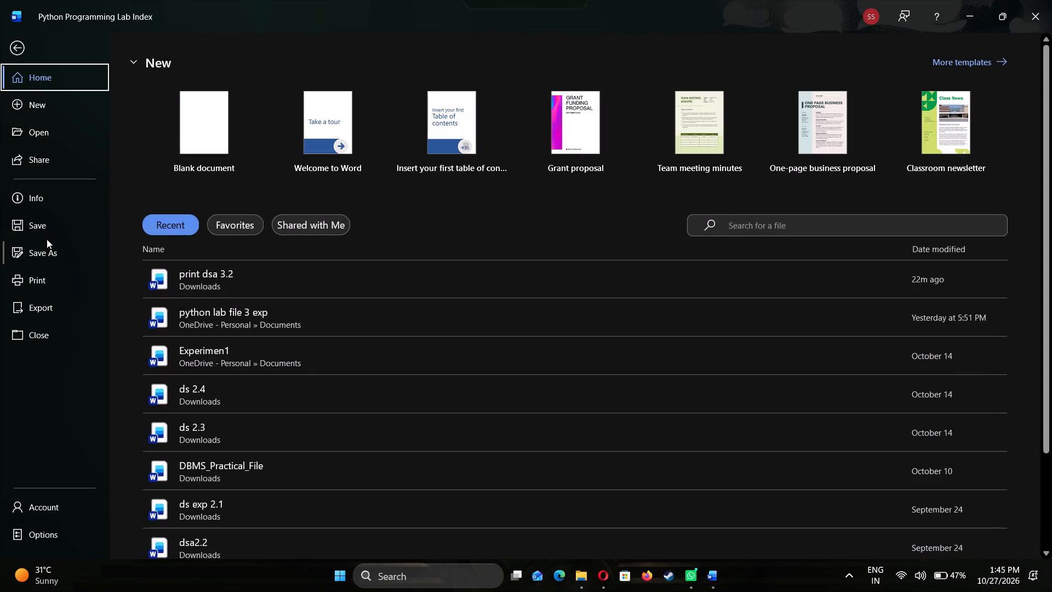
click(48, 253)
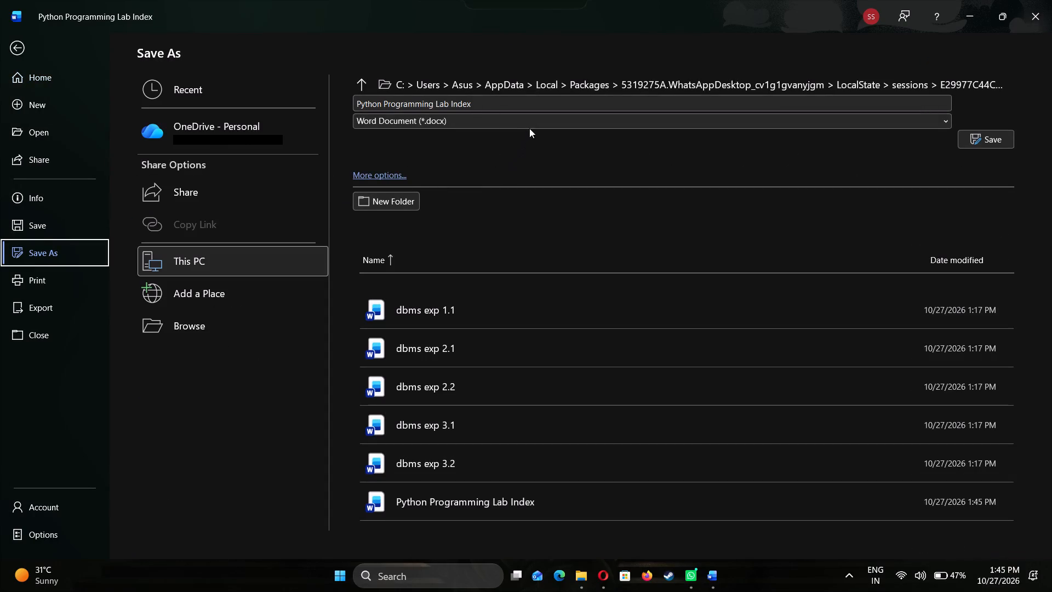
click(532, 125)
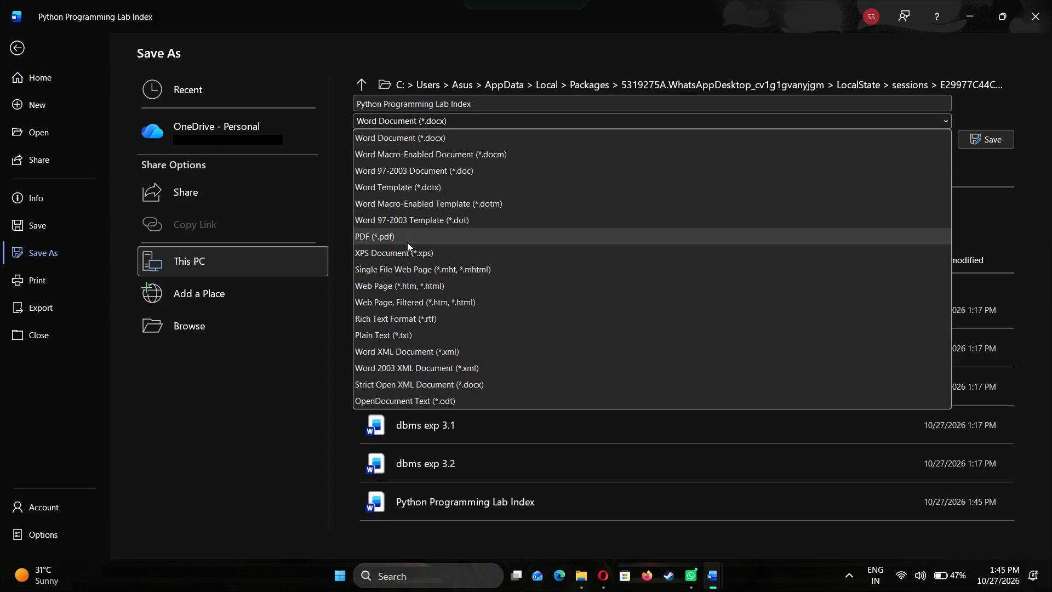
click(407, 242)
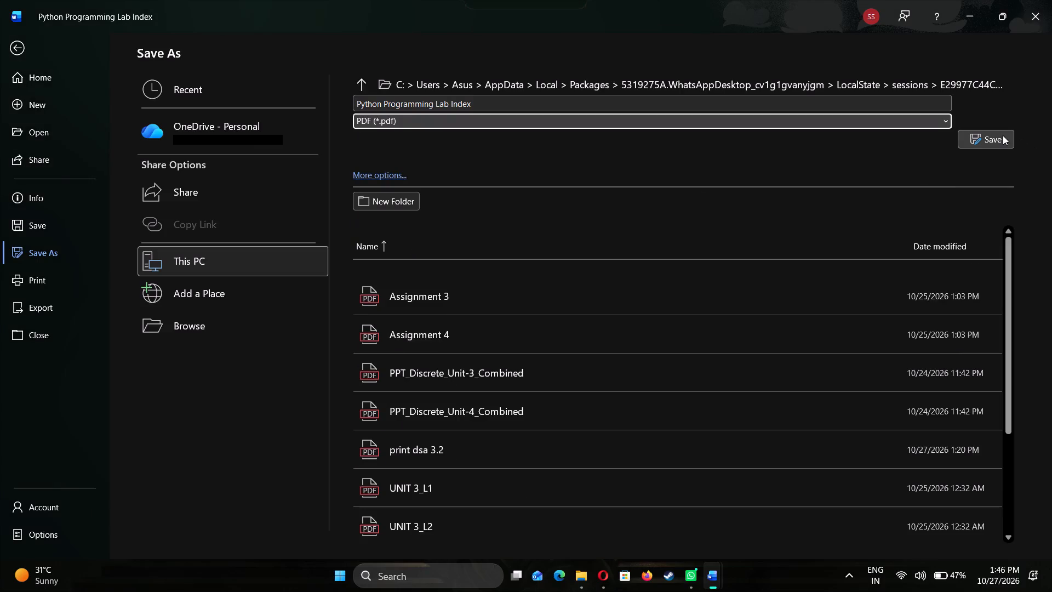
click(258, 267)
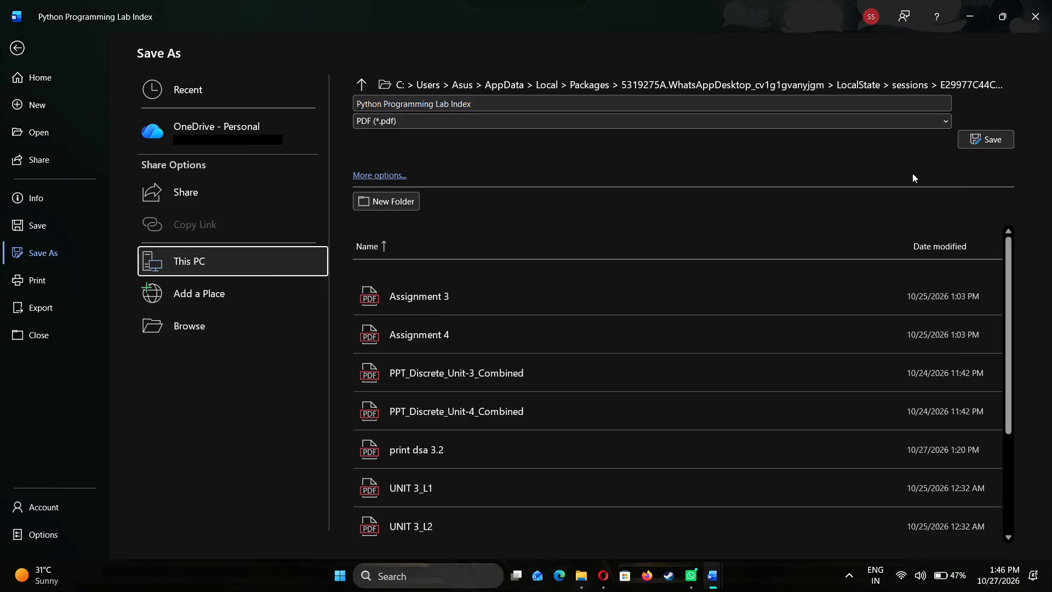
click(970, 146)
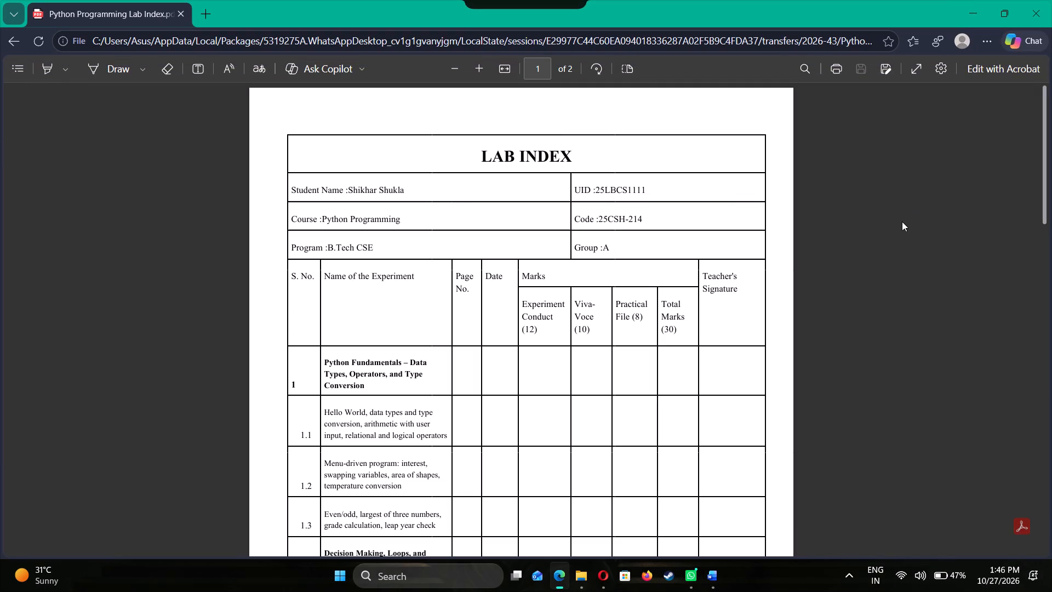
Review both pages of the exported lab index PDF, from the header details to the last experiment row.
scroll(902, 221, down, 1)
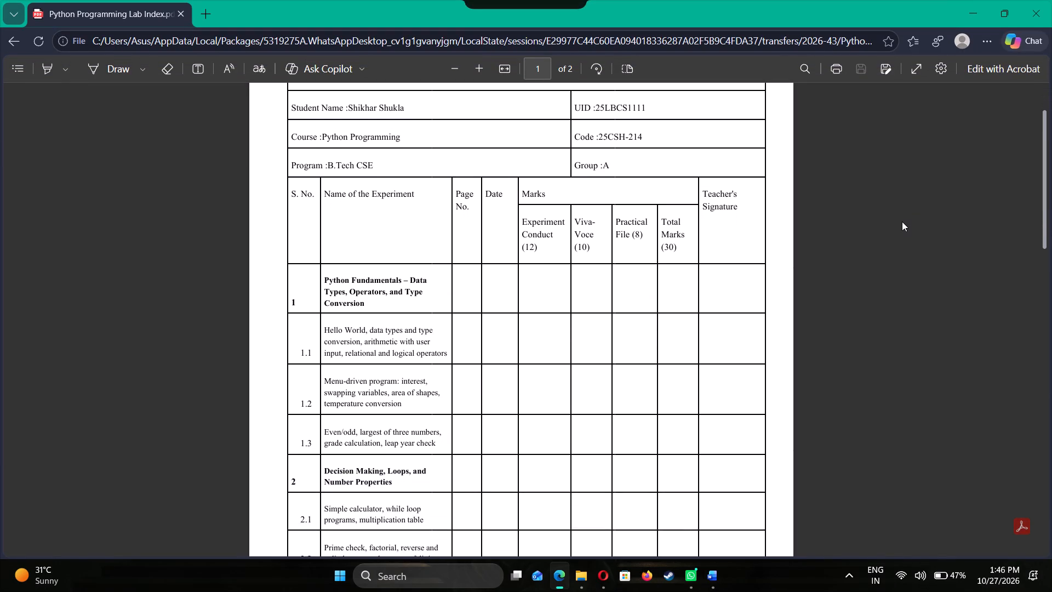
scroll(902, 221, down, 10)
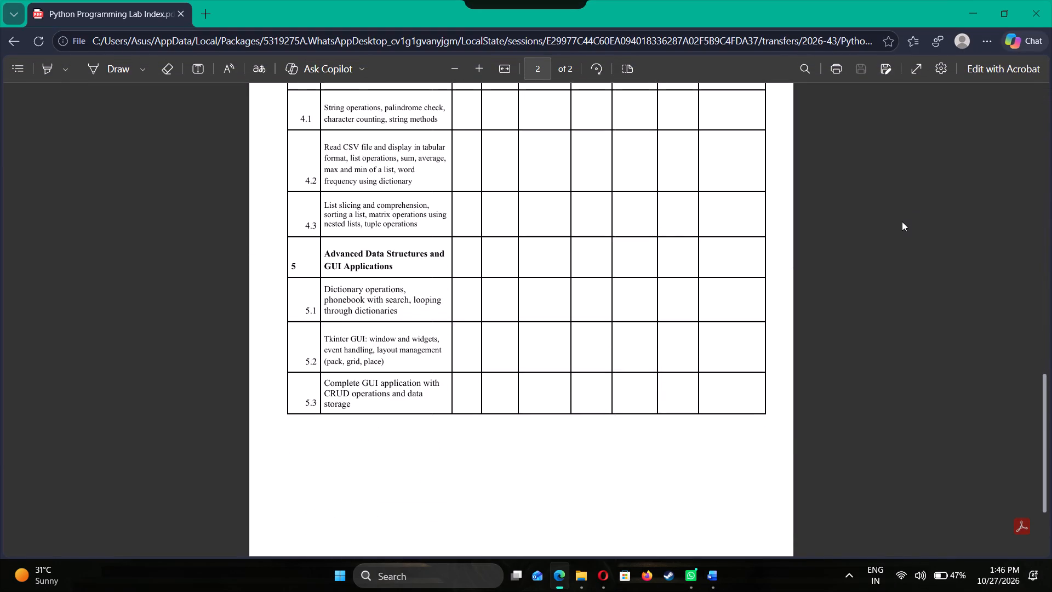
scroll(902, 221, down, 2)
scroll(902, 221, up, 13)
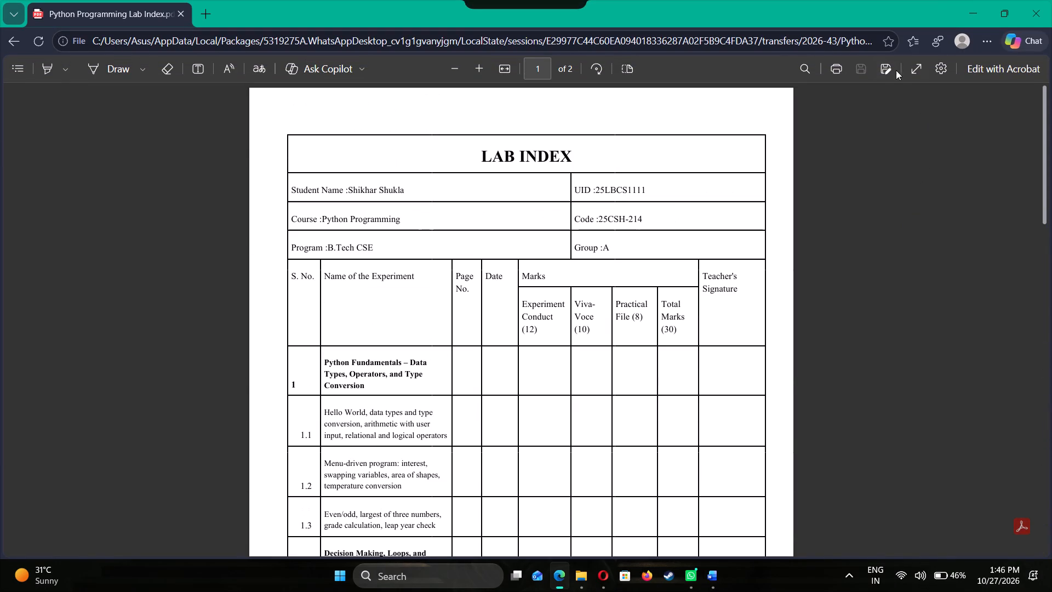
Save a copy of the PDF as "Python Programming Lab Index" in the Downloads folder.
click(889, 71)
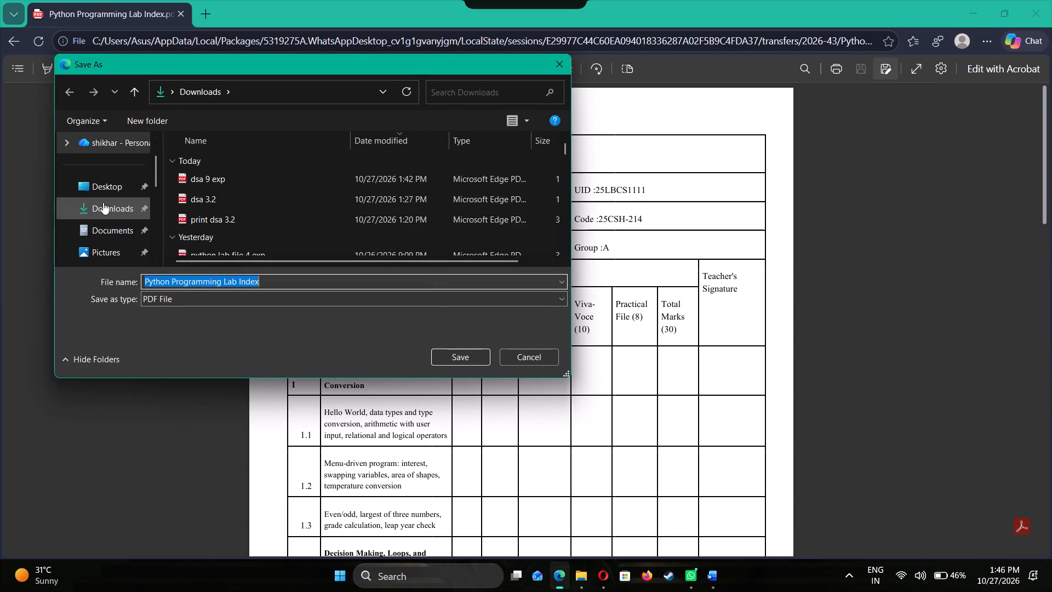
click(103, 202)
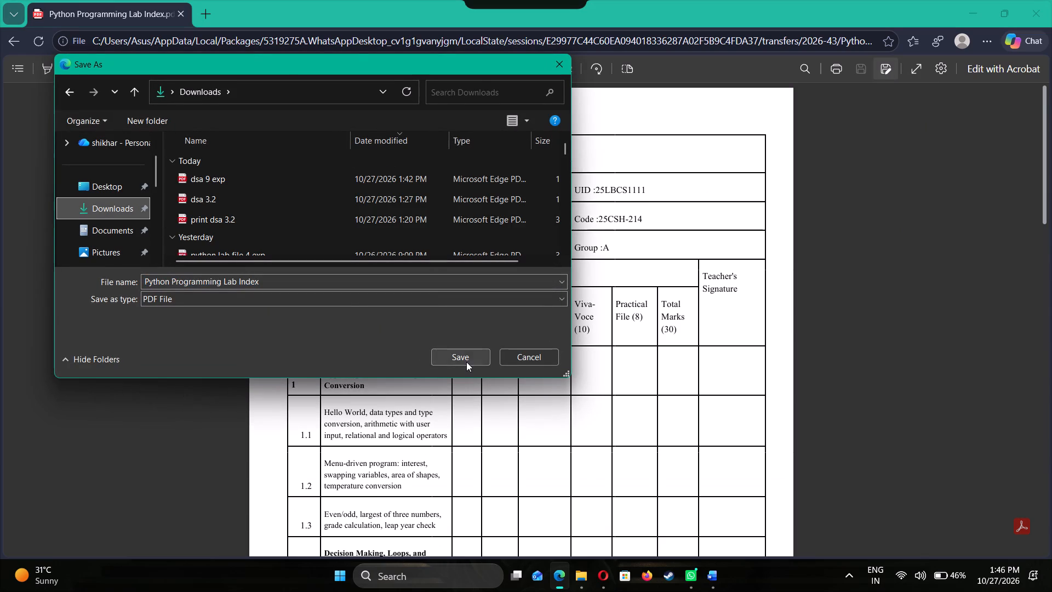
Complete saving the PDF copy as "Python Programming Lab Index" in the Downloads folder.
click(466, 362)
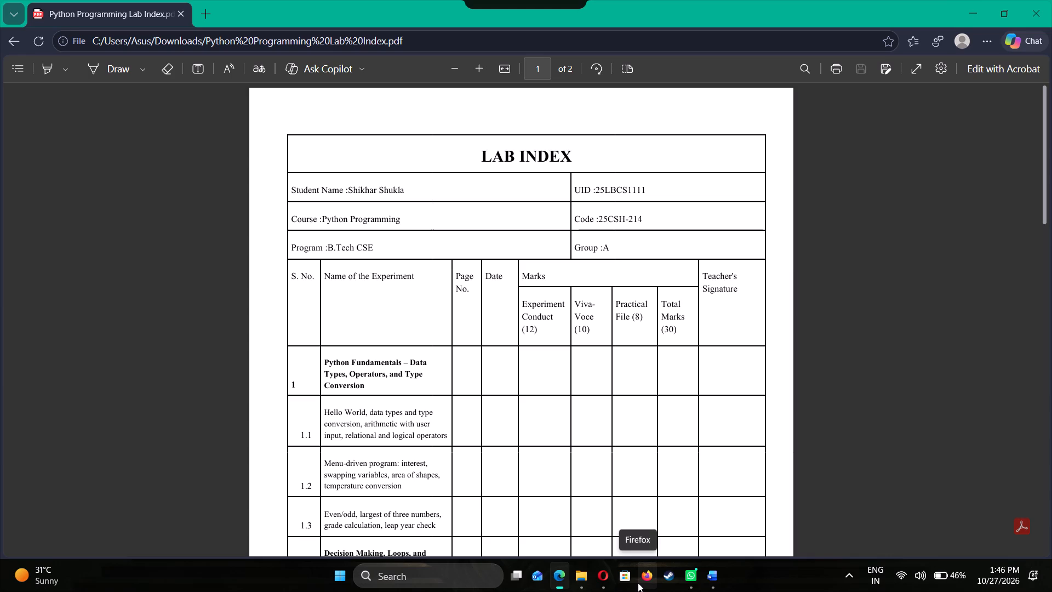
Switch to File Explorer and copy the "Python Programming Lab Index" PDF from the Downloads folder.
click(576, 574)
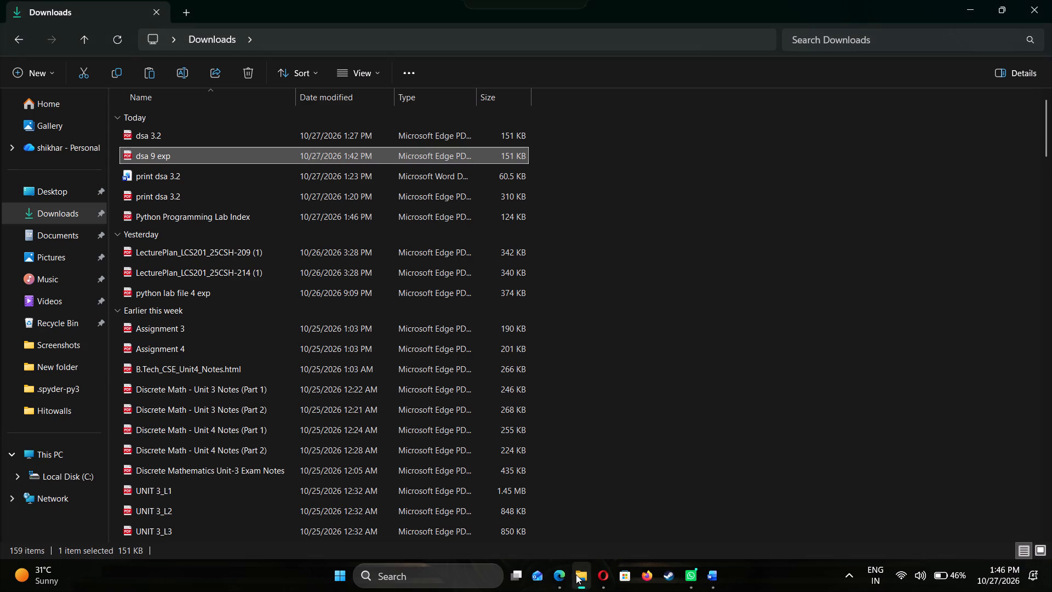
scroll(420, 403, up, 3)
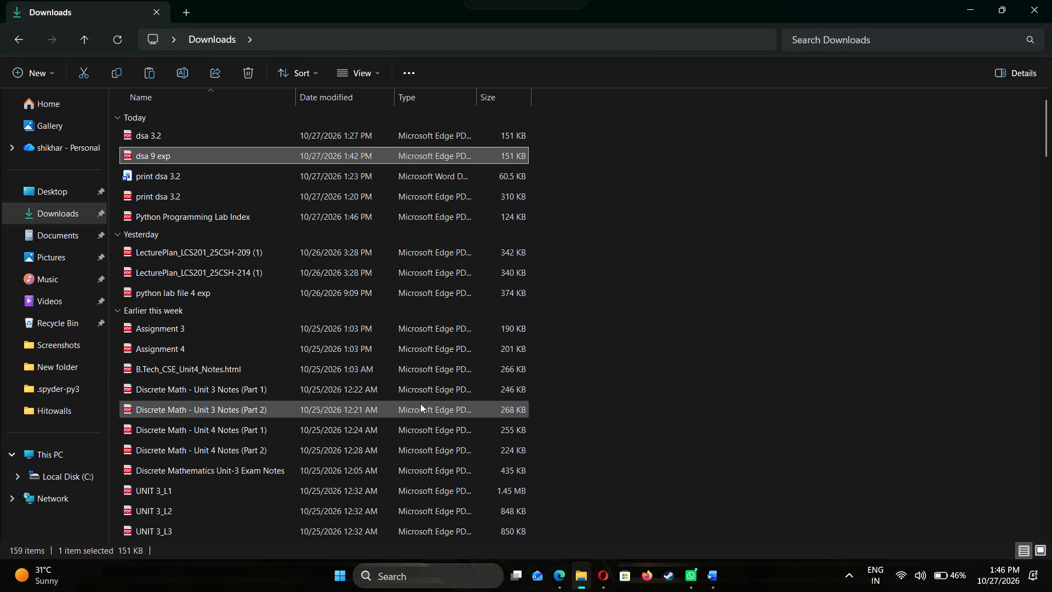
click(30, 212)
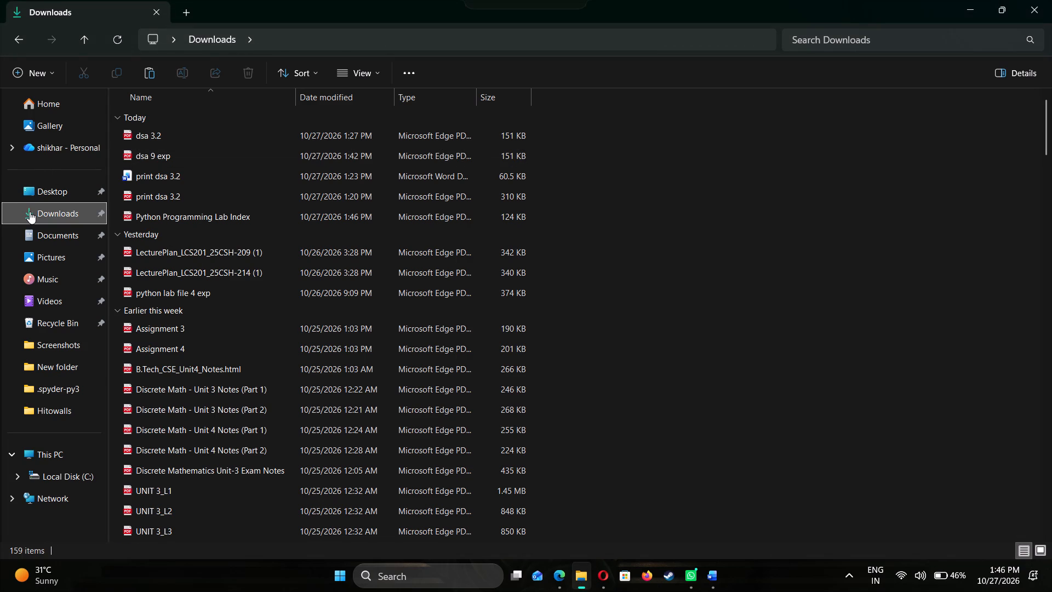
right_click(177, 223)
click(250, 238)
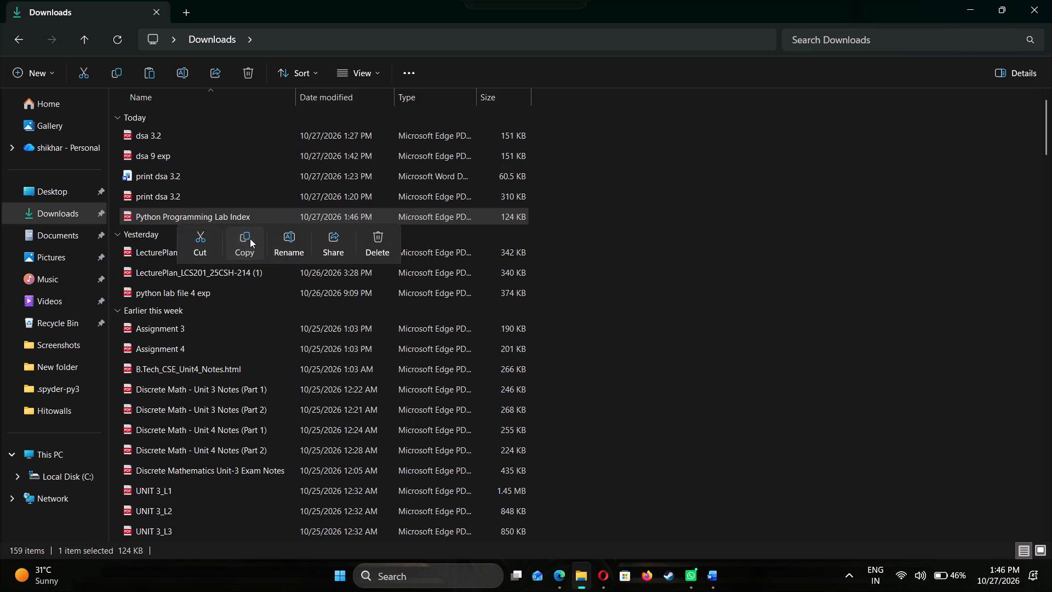
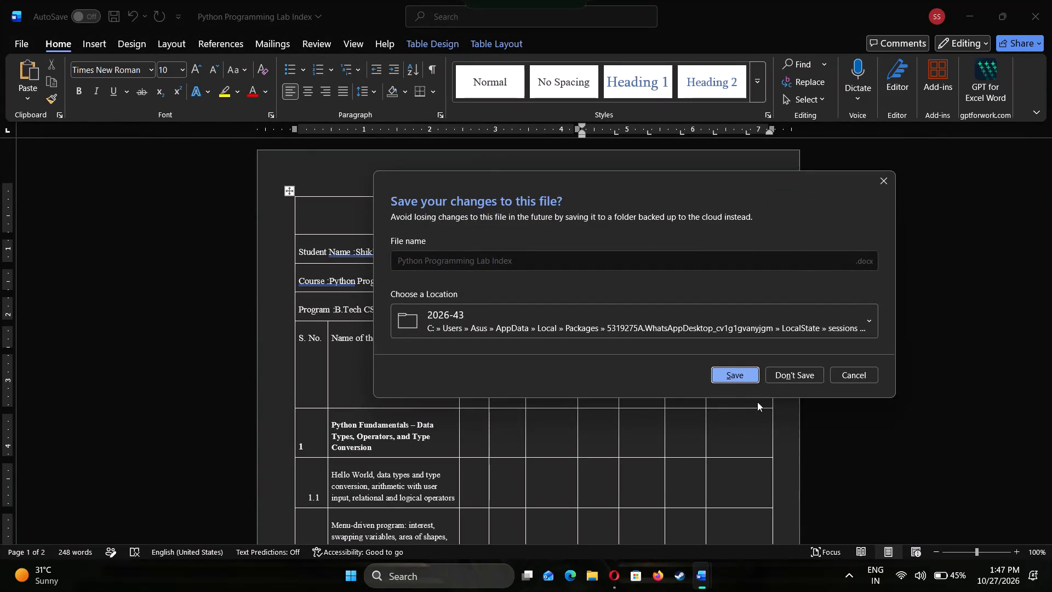
Close the Python Programming Lab Index and "print dsa 3.2" documents without saving their changes.
click(804, 371)
click(1051, 1)
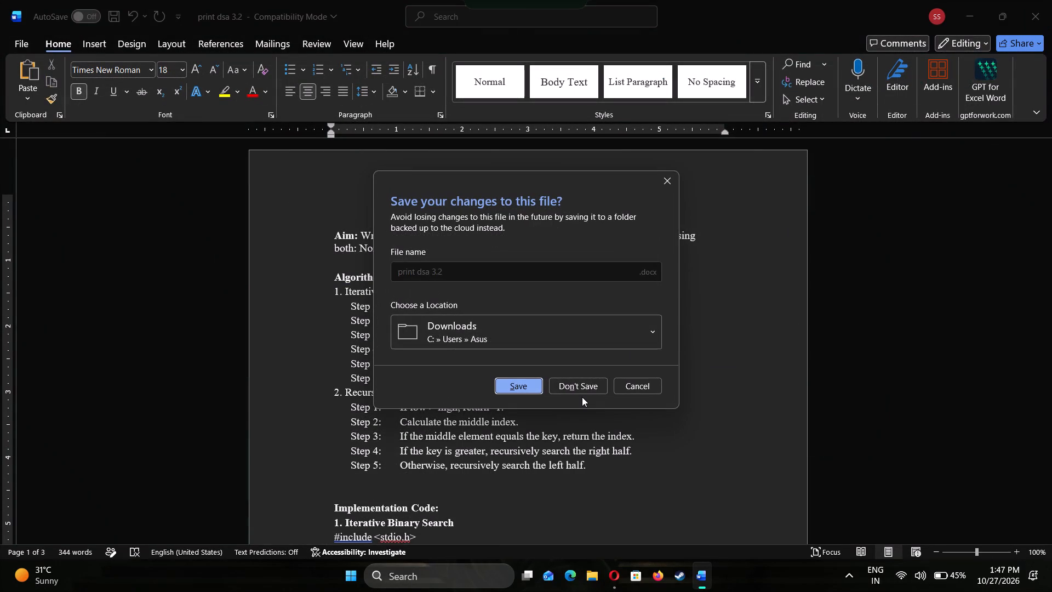
click(590, 386)
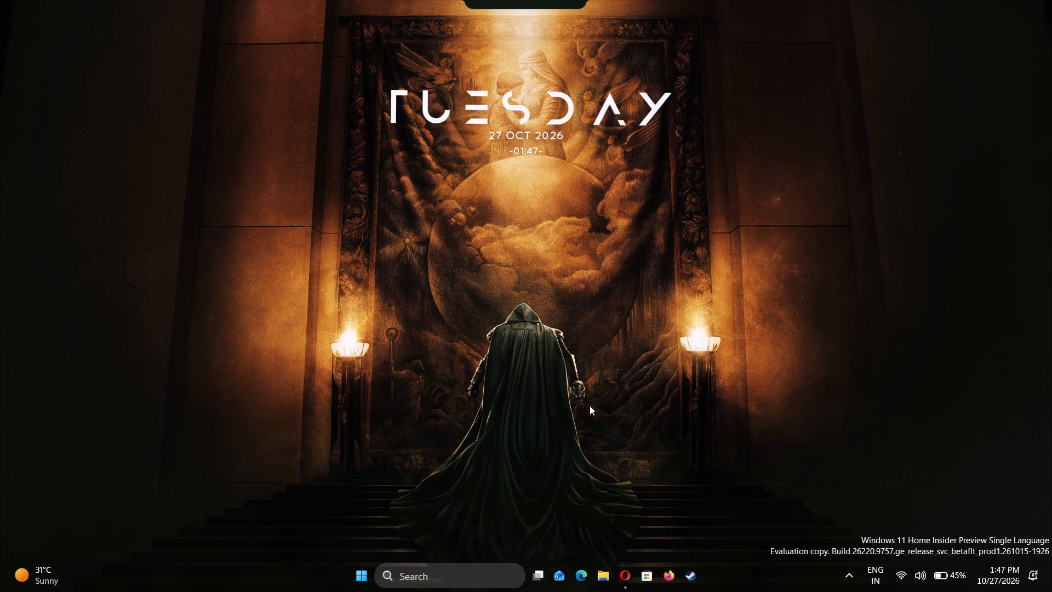
Bring up the Windows shutdown dialog from the desktop.
key(alt+F4)
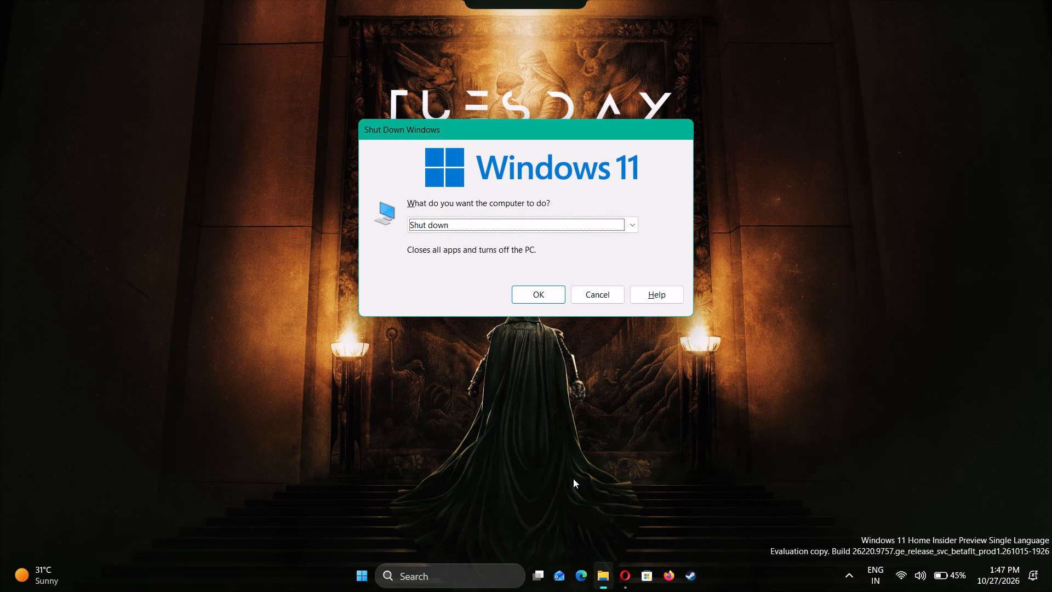